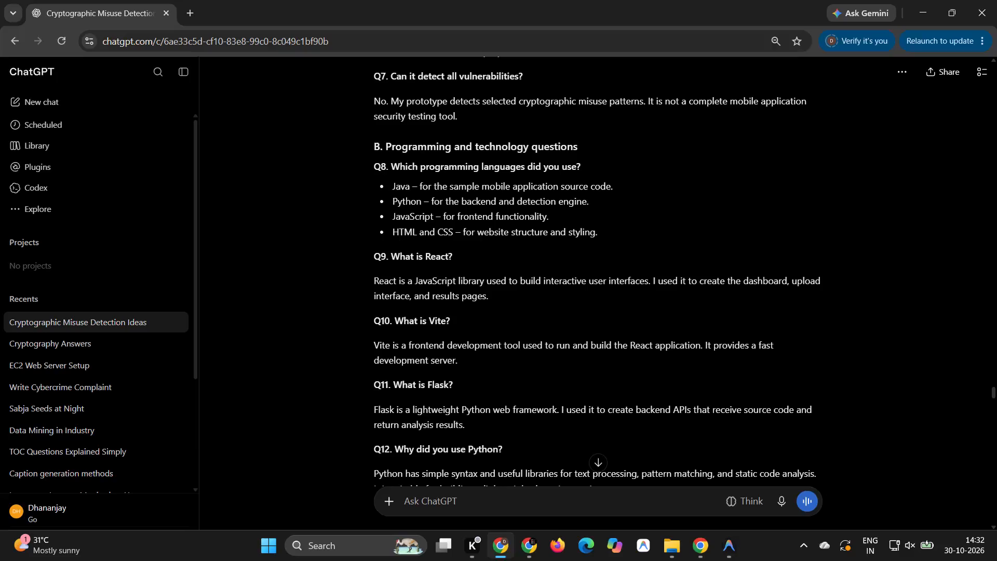
Open the "Janhavi CIS.docx" report from the Downloads folder.
left_click(677, 545)
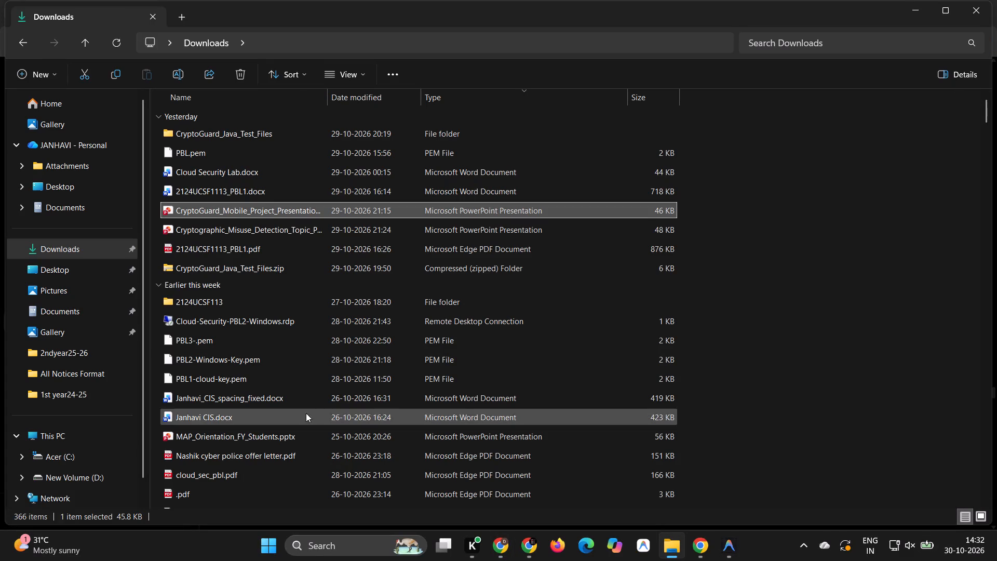
double_click(275, 412)
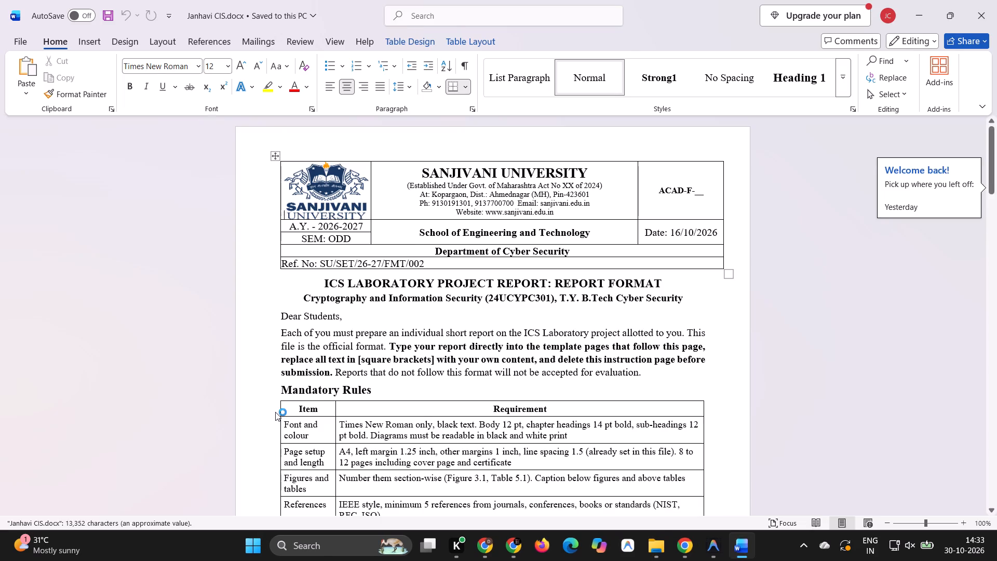
Delete the "[PROJECT TITLE IN CAPITAL LETTERS]" placeholder on the cover page and leave an empty line in its place.
scroll(504, 280, "down", 2)
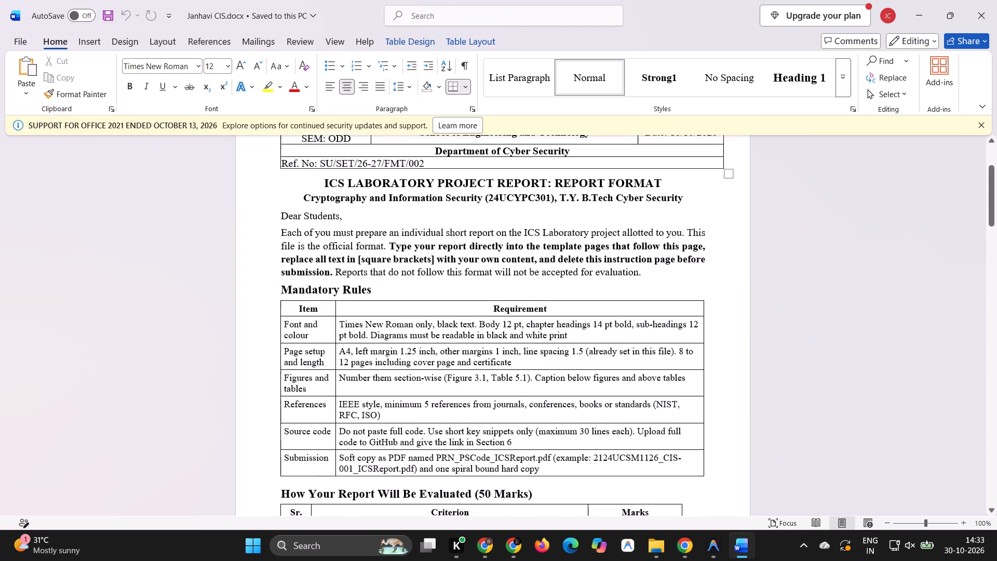
scroll(504, 280, "down", 15)
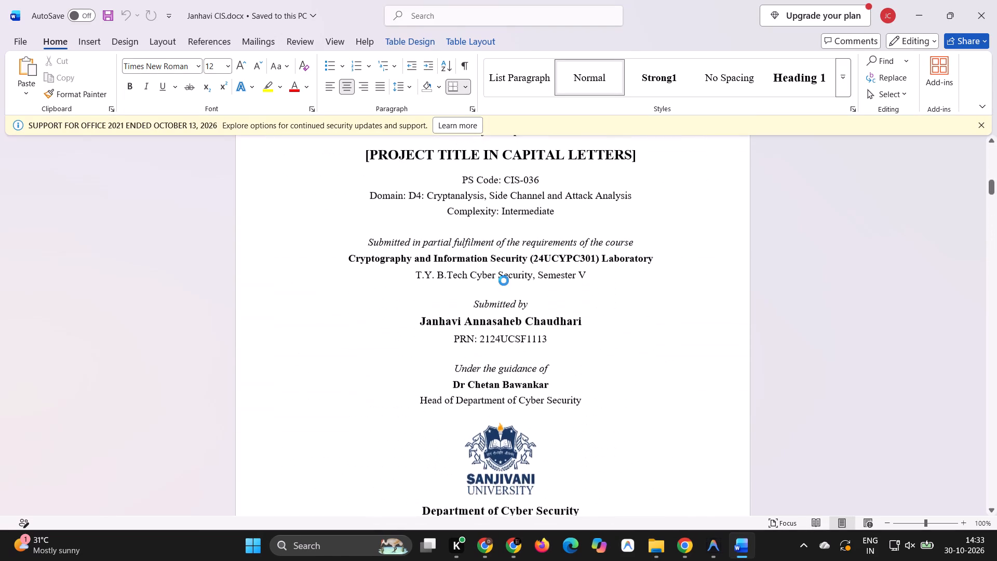
scroll(504, 280, "down", 1)
scroll(504, 280, "up", 1)
scroll(504, 280, "down", 1, "ctrl")
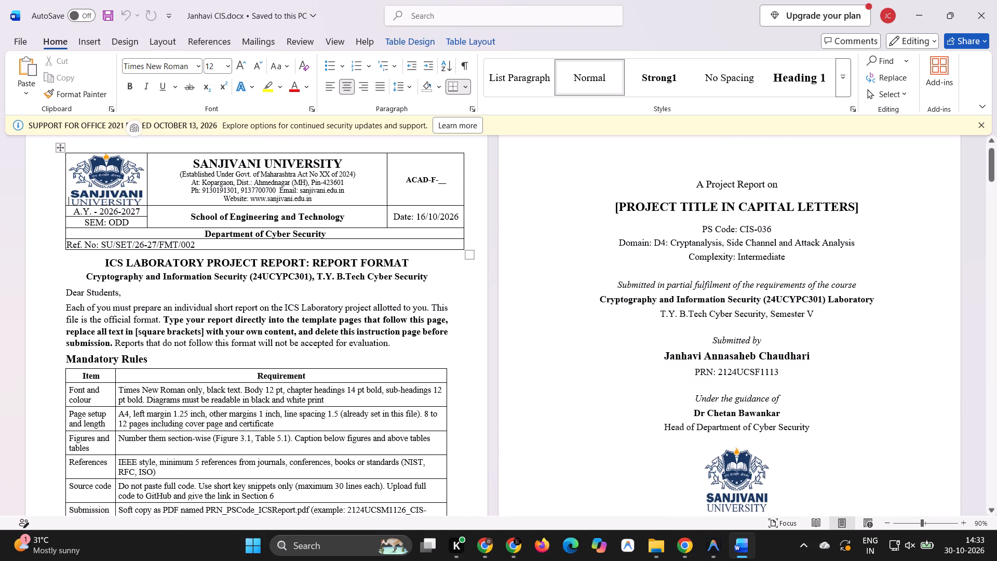
left_click_drag(865, 208, 668, 209)
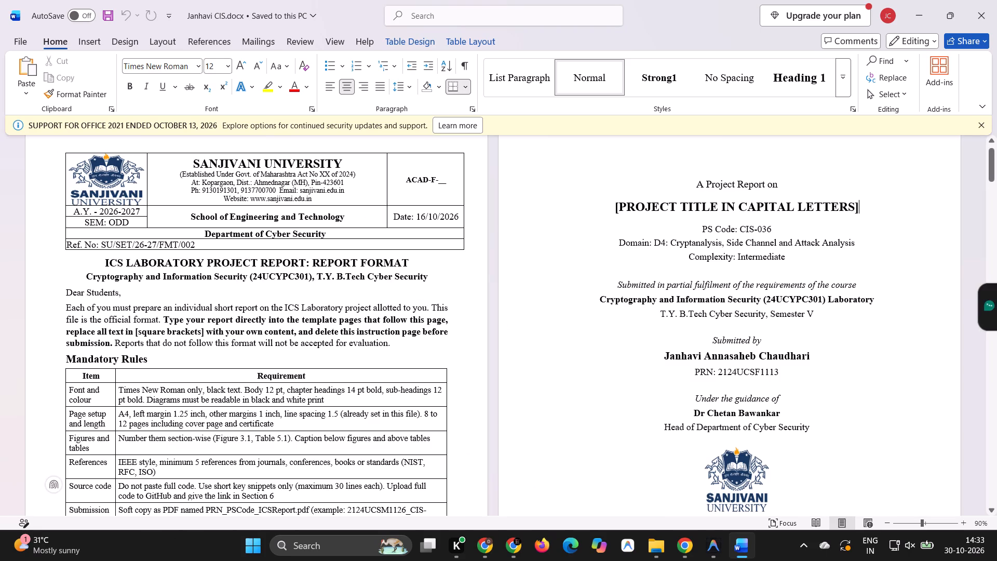
left_click_drag(668, 209, 614, 206)
key("BackSpace")
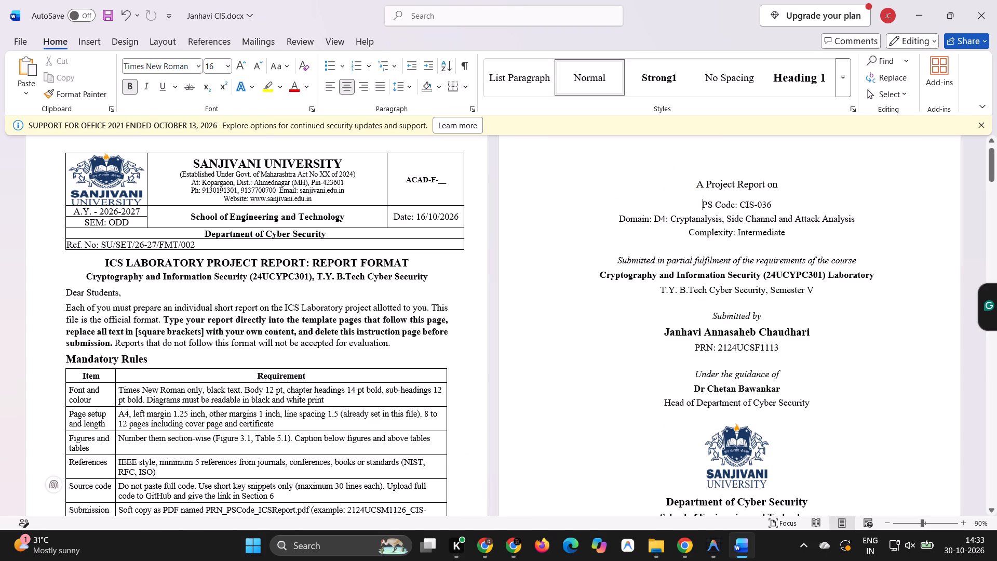
key("shift+Return")
key("Up")
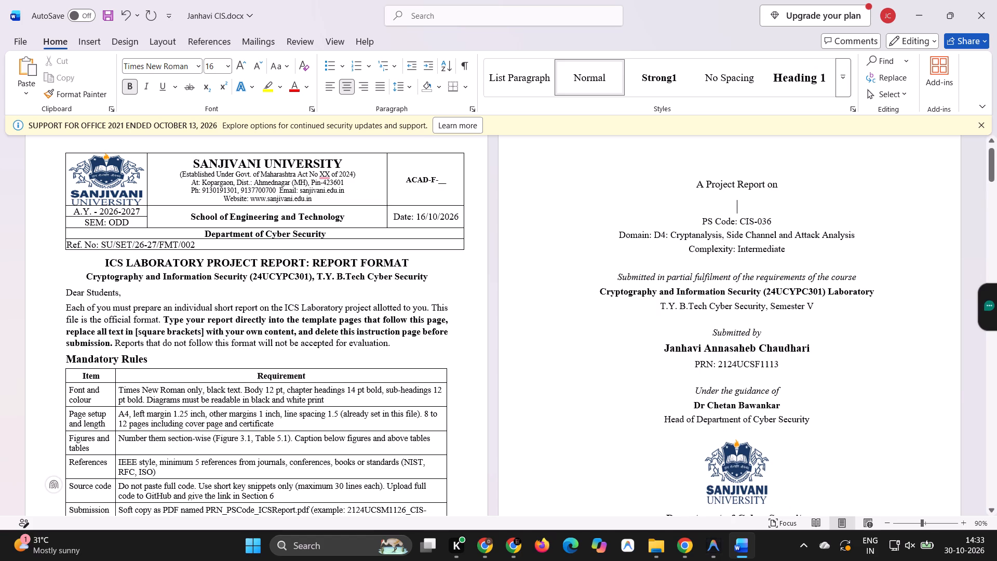
Copy the title "Cryptographic Misuse Detection in Mobile Applications" from the Certificate text into the empty title line on the cover page.
scroll(741, 431, "down", 11)
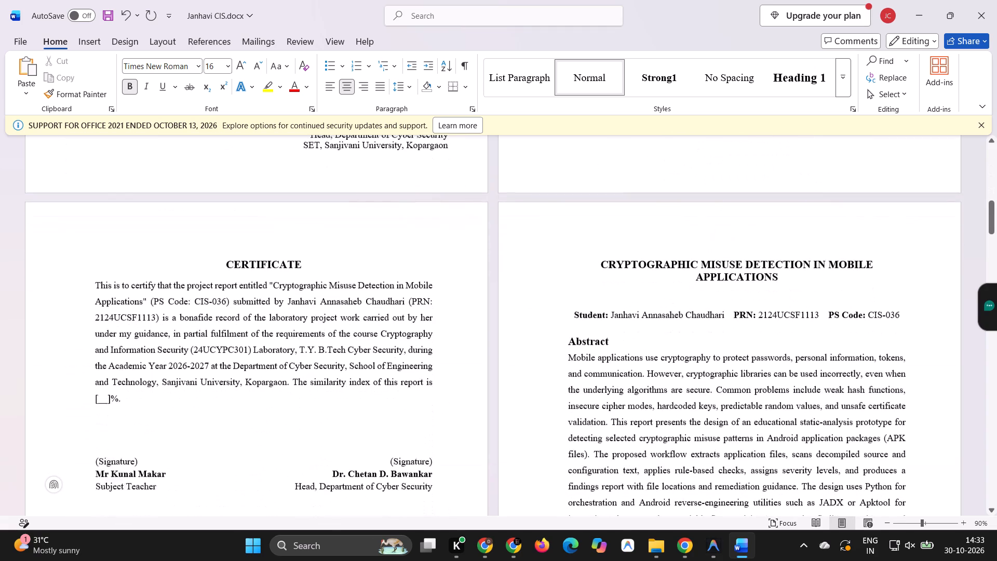
left_click_drag(274, 272, 331, 269)
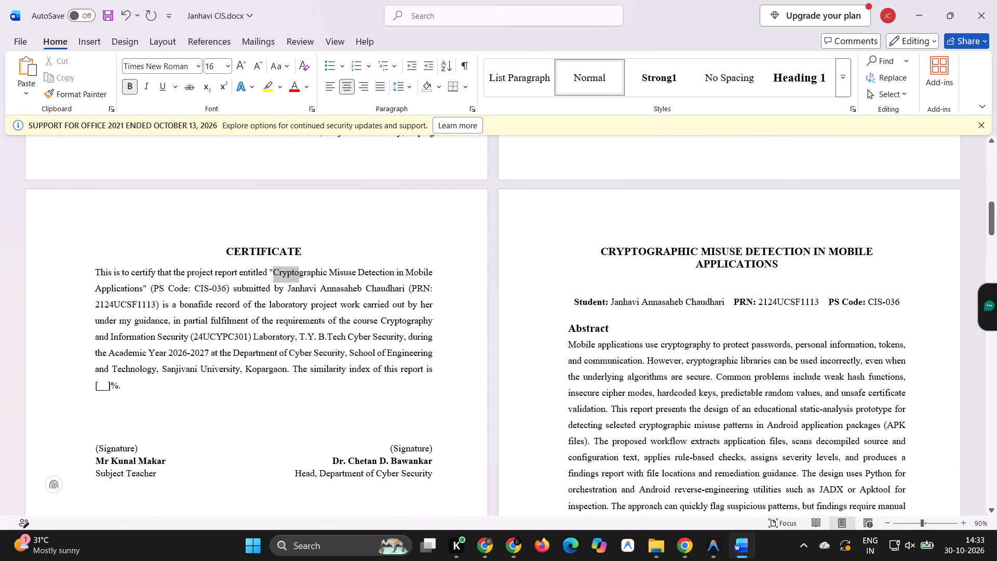
left_click_drag(331, 269, 141, 290)
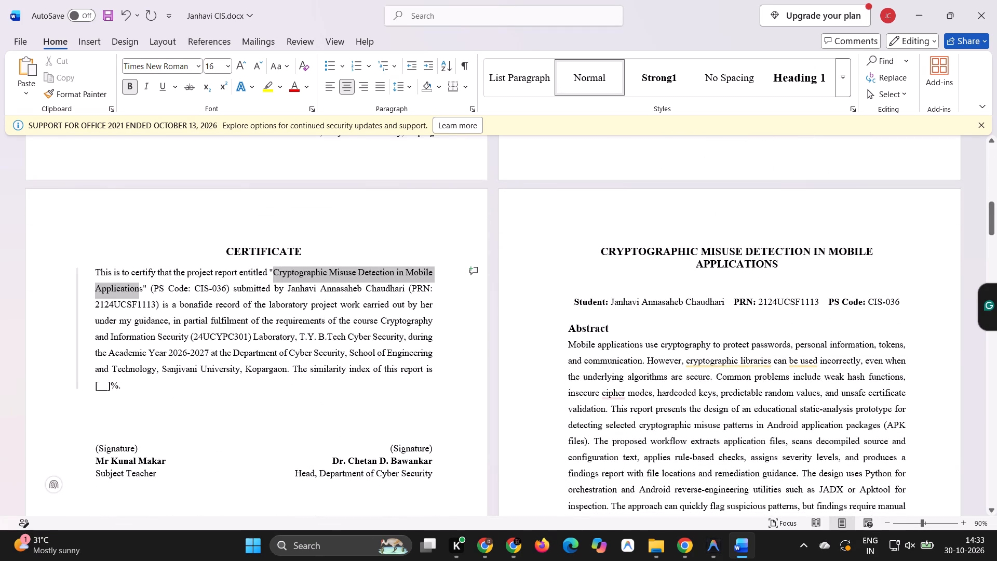
left_click_drag(141, 290, 140, 292)
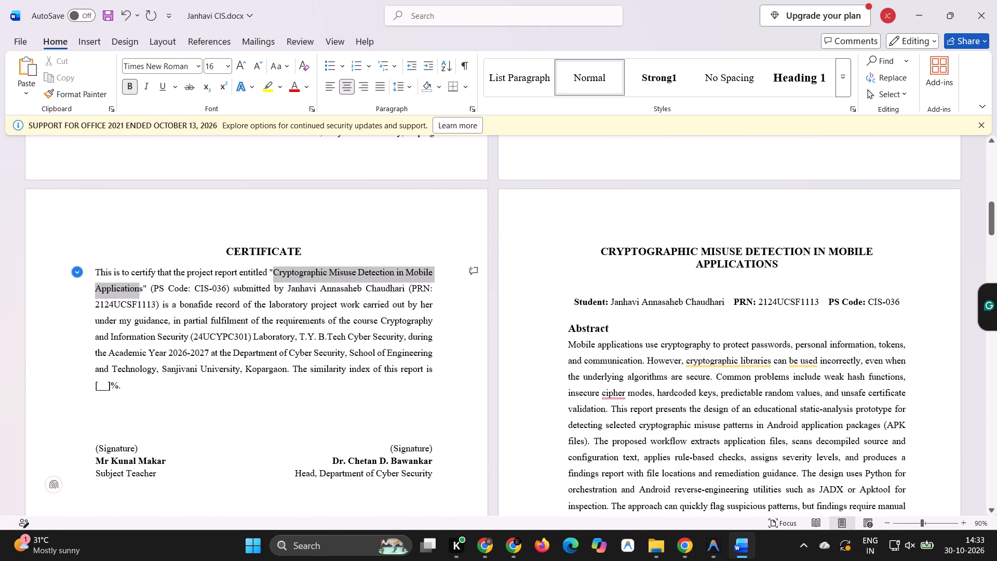
left_click_drag(140, 292, 142, 292)
key("ctrl+c")
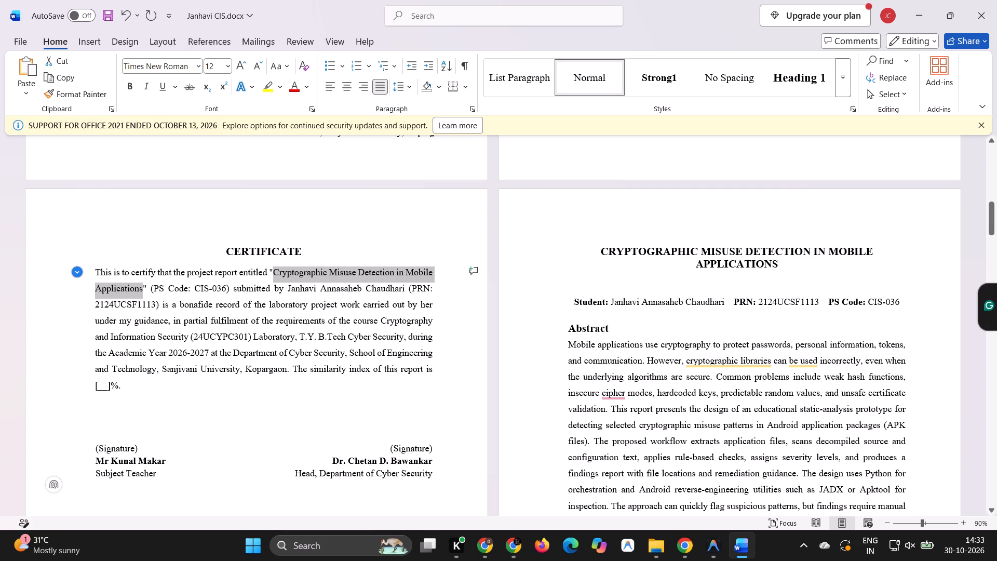
scroll(672, 299, "up", 9)
scroll(749, 171, "up", 3)
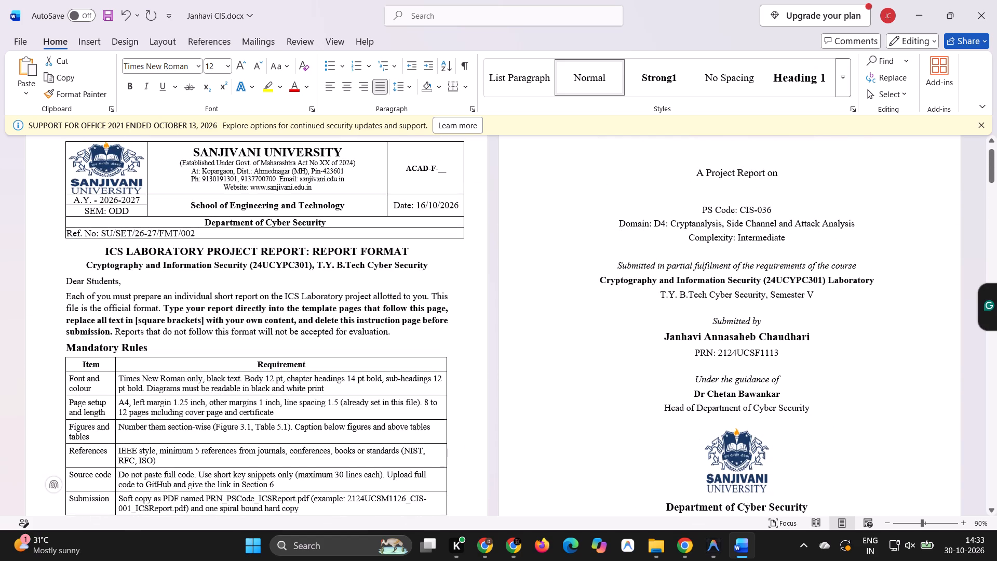
left_click(739, 196)
key("ctrl+v")
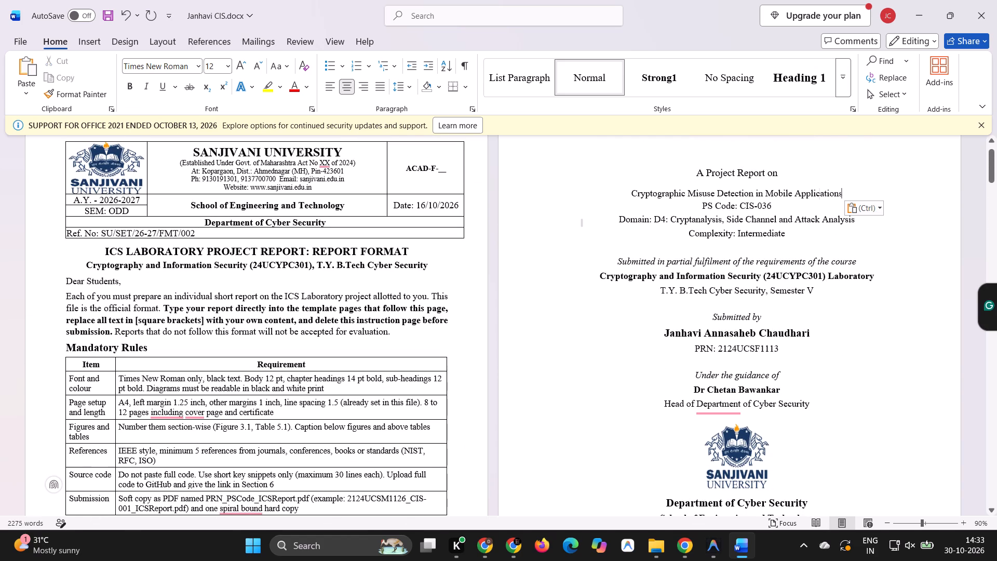
Format the project title on the cover page as bold with an 18 pt font size.
left_click_drag(846, 195, 716, 194)
left_click_drag(716, 194, 636, 194)
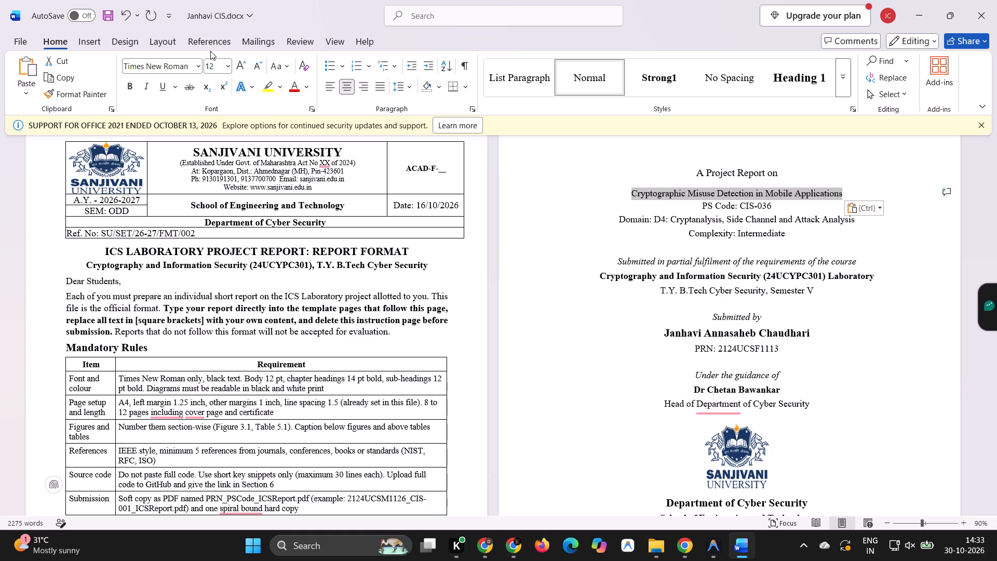
left_click(129, 90)
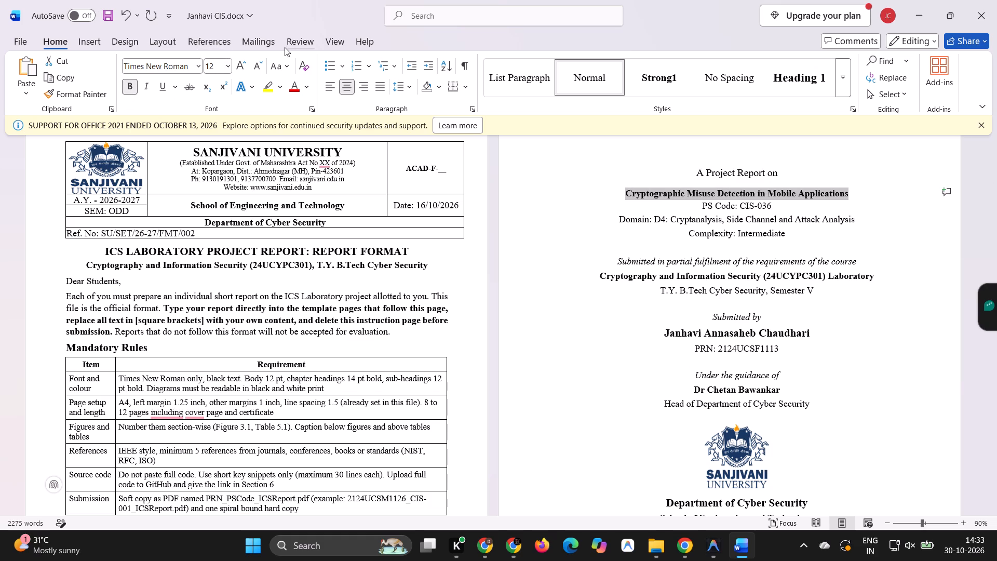
double_click(241, 62)
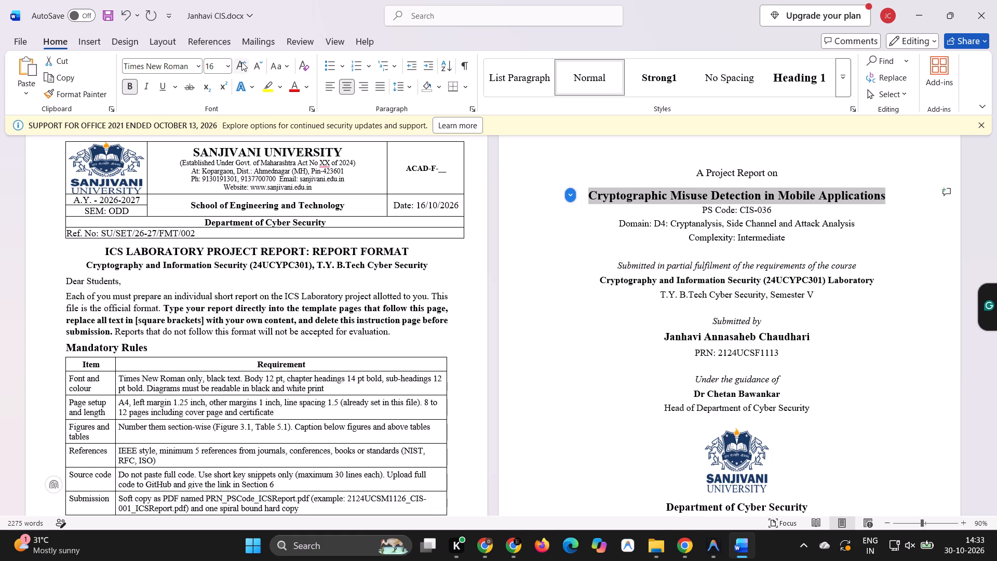
left_click(241, 62)
left_click(827, 206)
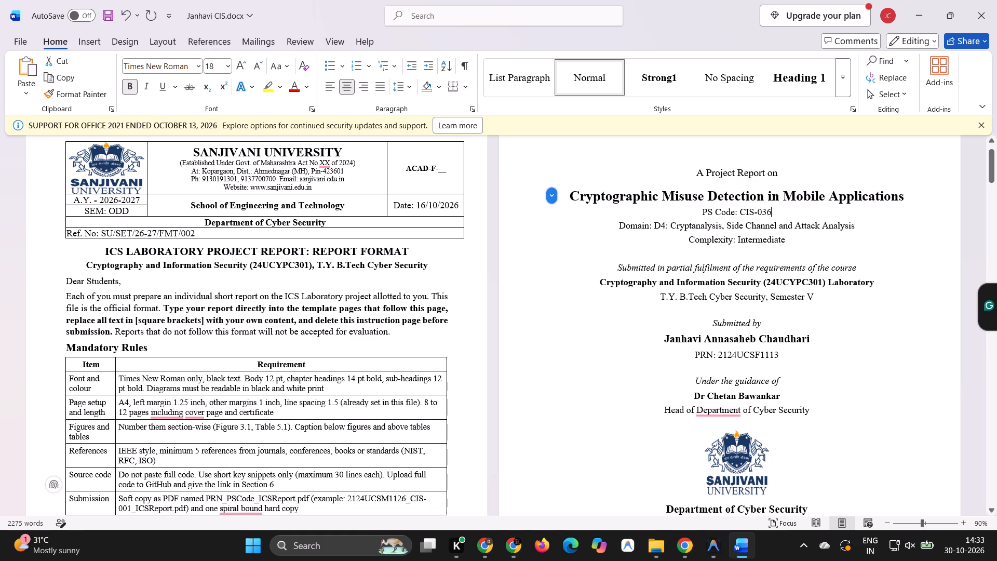
Insert a blank line between the project title and the PS Code line on the cover page.
left_click(706, 215)
key("Left")
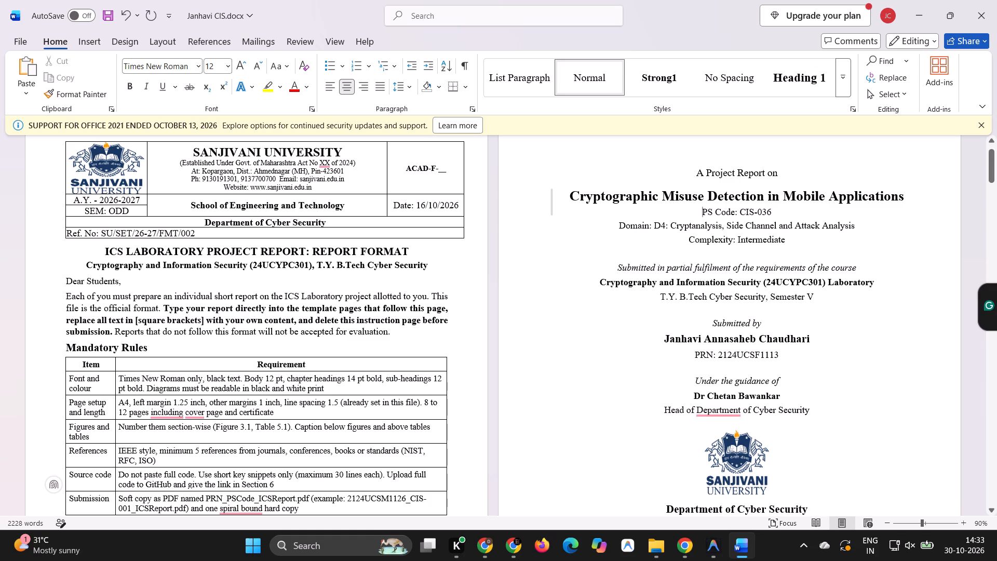
key("Return")
Copy the whole cover page content, from "A Project Report on" through "Academic Year 2026-2027", including the university logo.
scroll(706, 215, "down", 7)
scroll(706, 215, "up", 2)
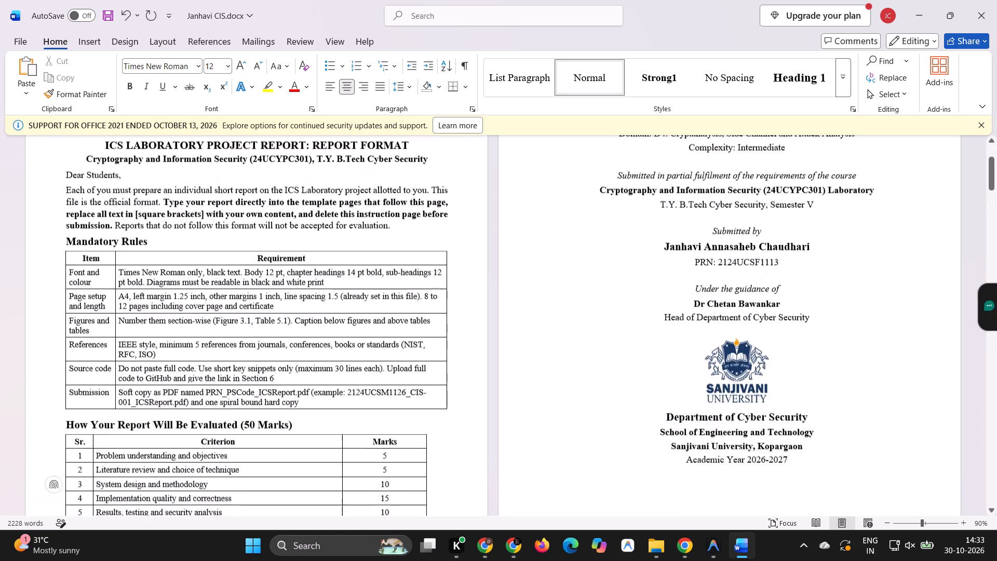
scroll(706, 215, "up", 4)
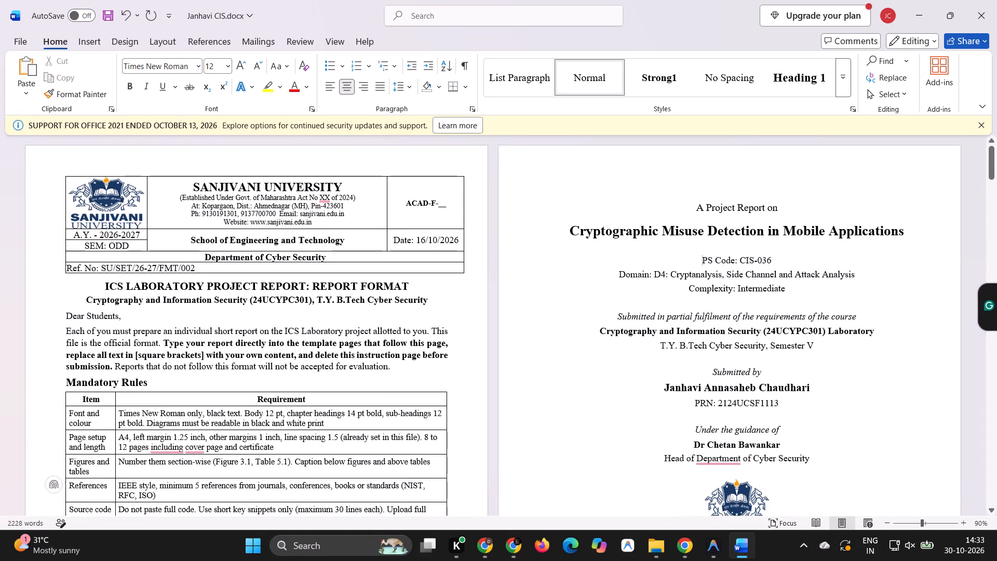
left_click_drag(653, 186, 656, 186)
left_click_drag(656, 186, 779, 560)
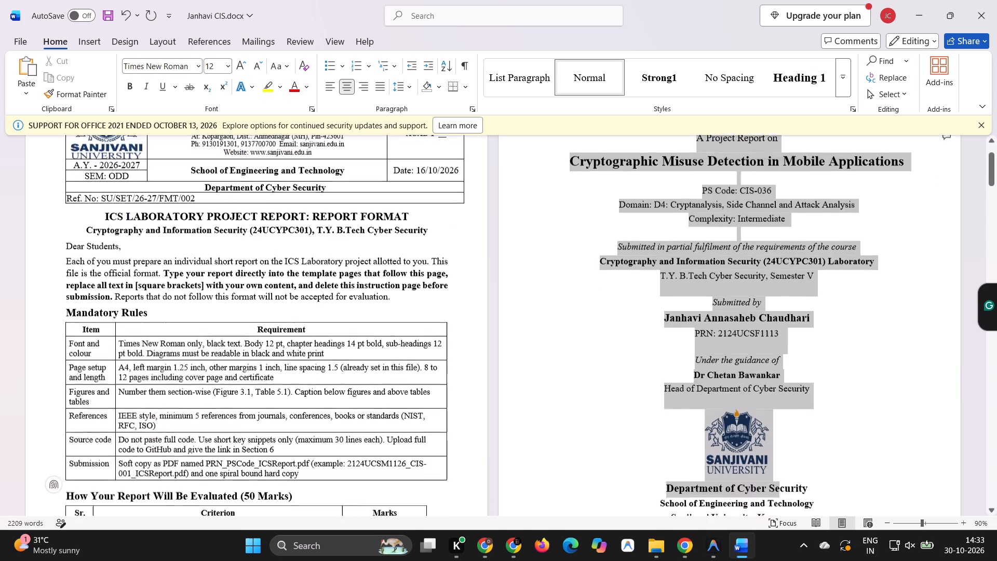
left_click_drag(779, 560, 773, 211)
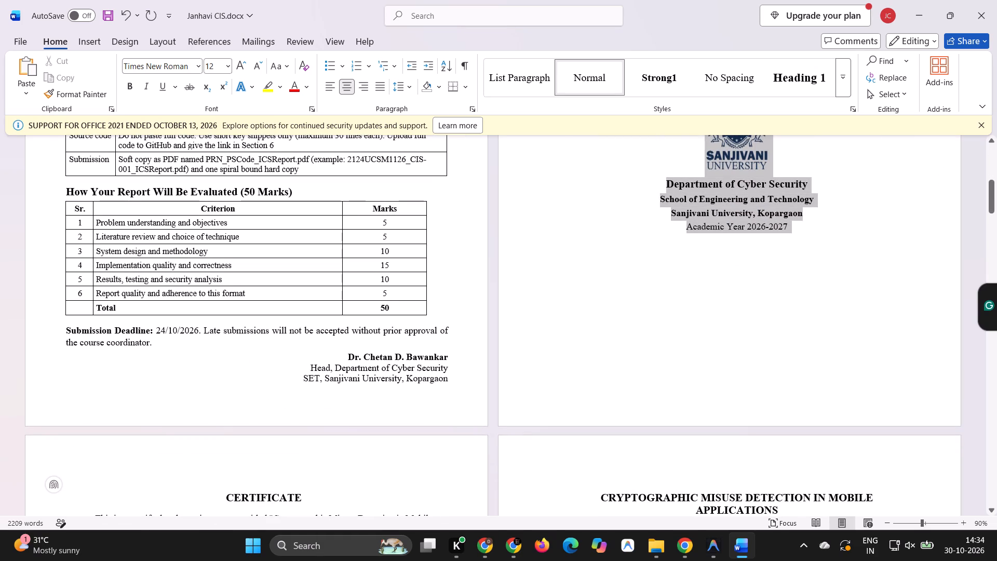
left_click_drag(773, 211, 792, 228)
key("ctrl+c")
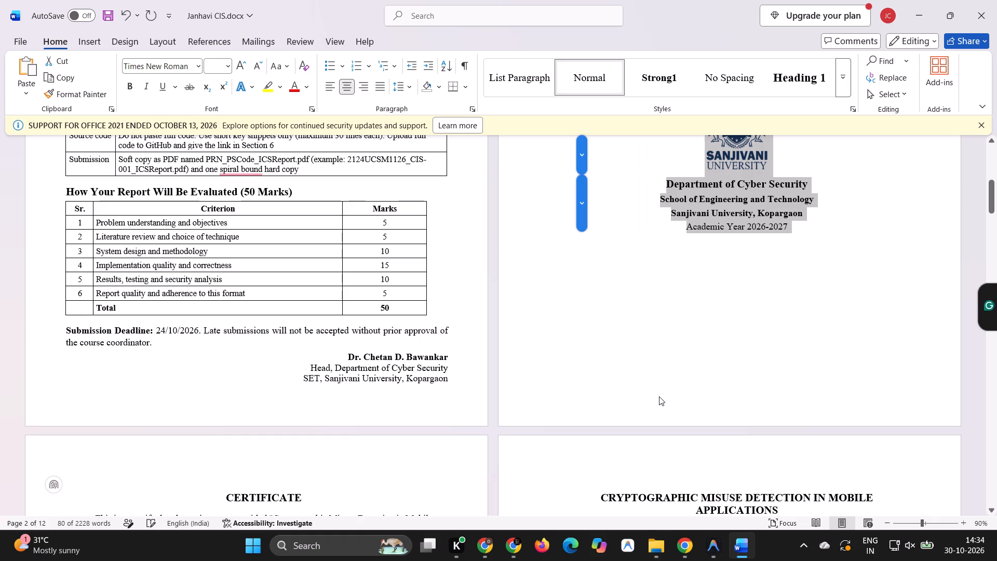
Create a new blank document and paste the copied cover page into it.
left_click(25, 36)
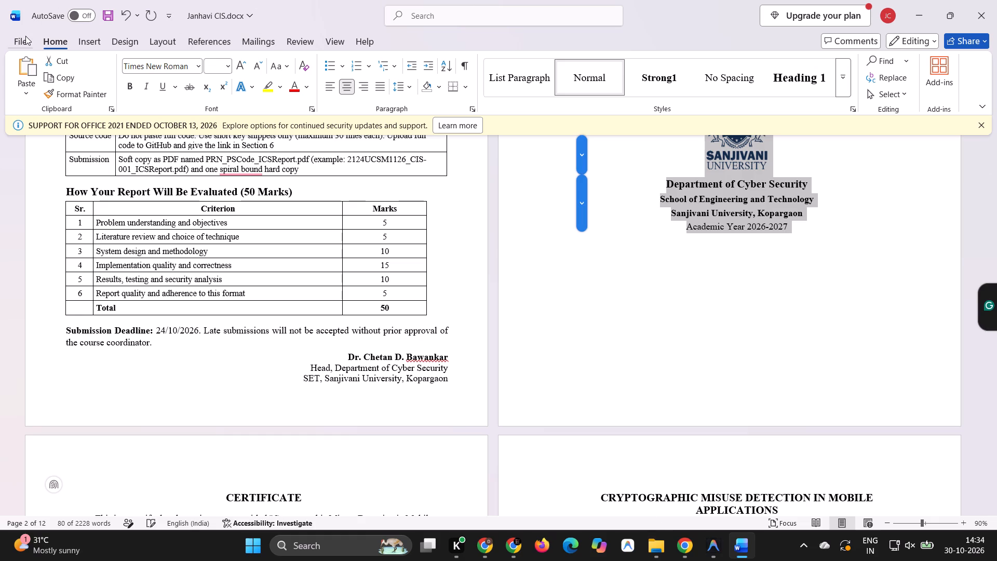
left_click(39, 105)
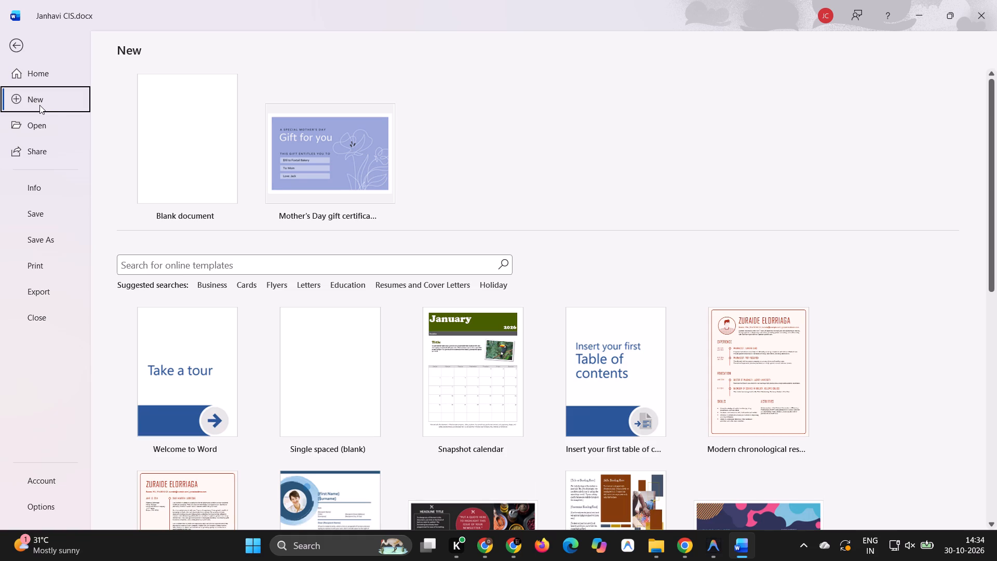
left_click(175, 144)
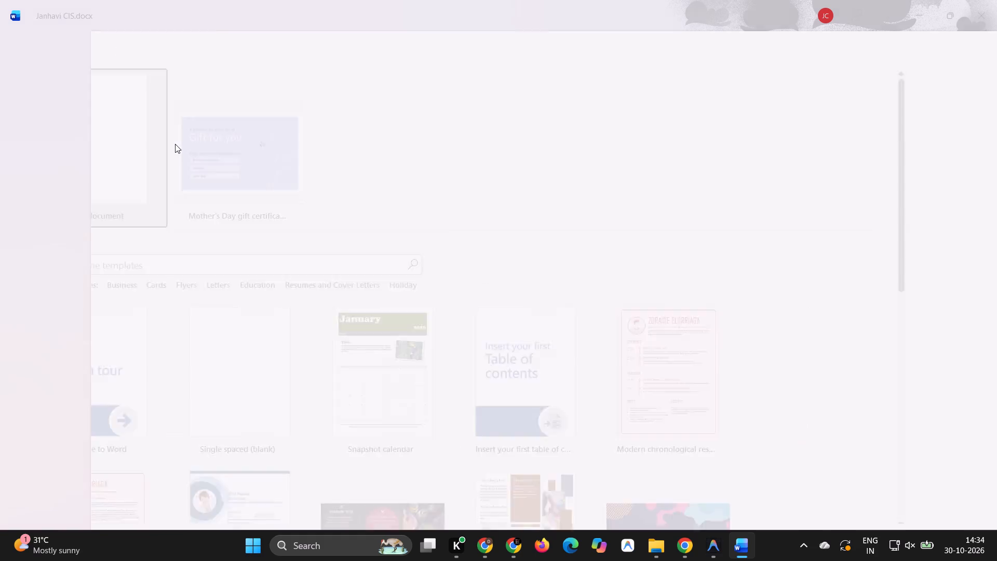
key("ctrl+v")
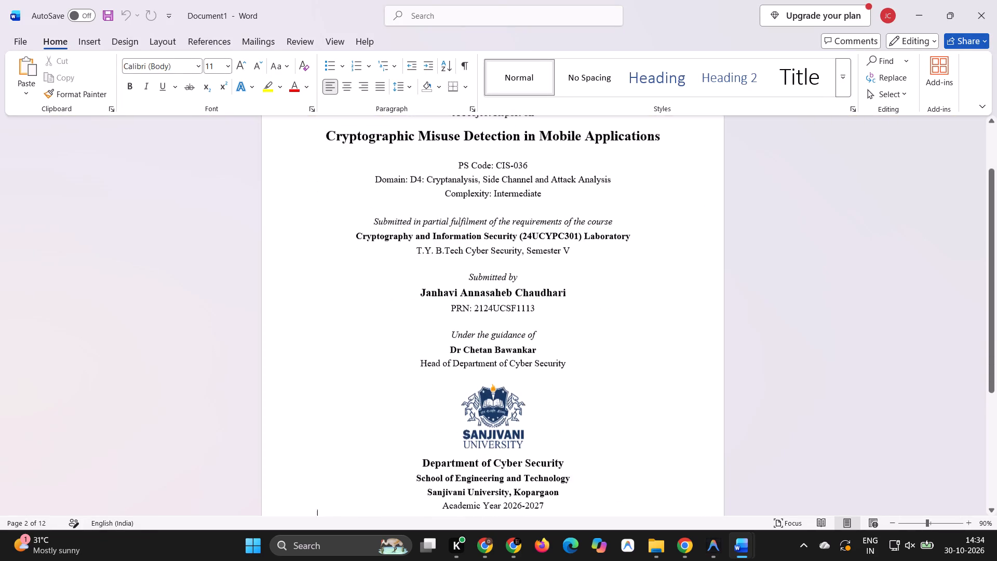
scroll(616, 267, "up", 3)
scroll(616, 267, "down", 4)
scroll(616, 267, "up", 3)
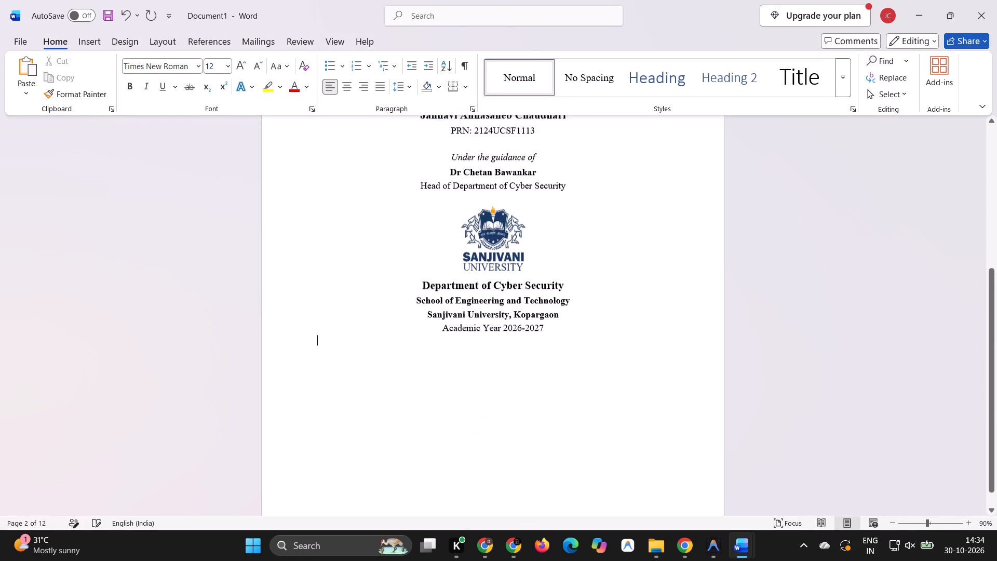
scroll(616, 267, "up", 3)
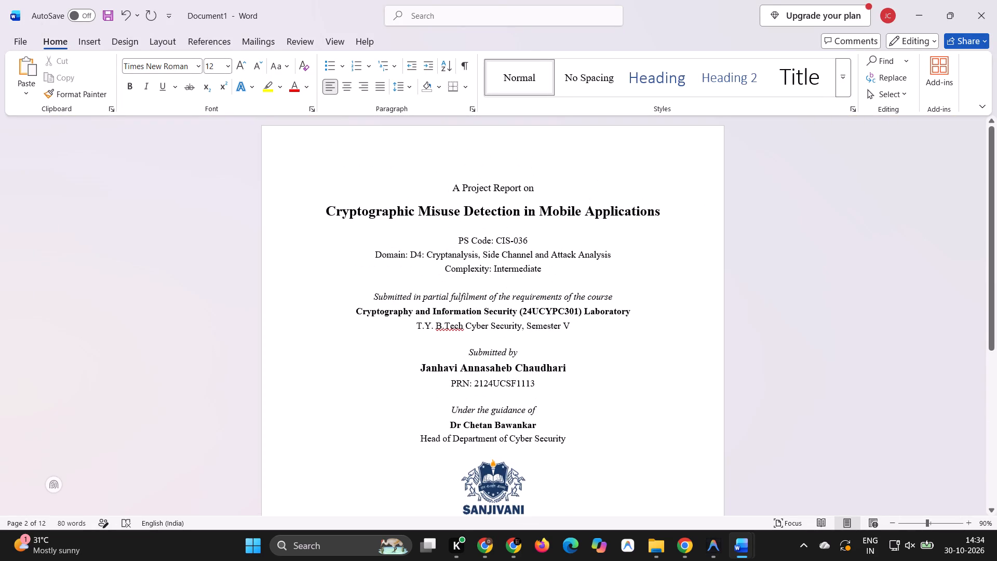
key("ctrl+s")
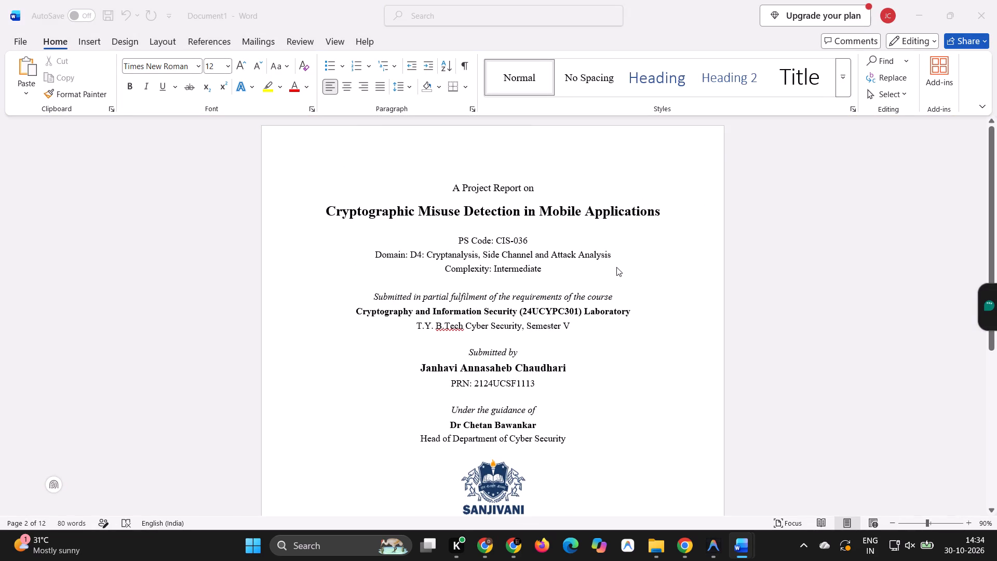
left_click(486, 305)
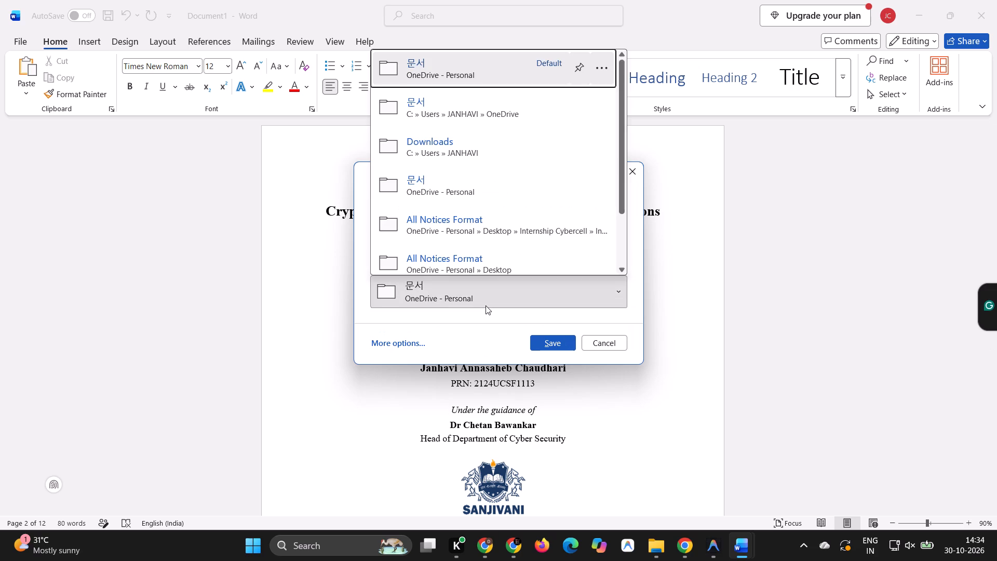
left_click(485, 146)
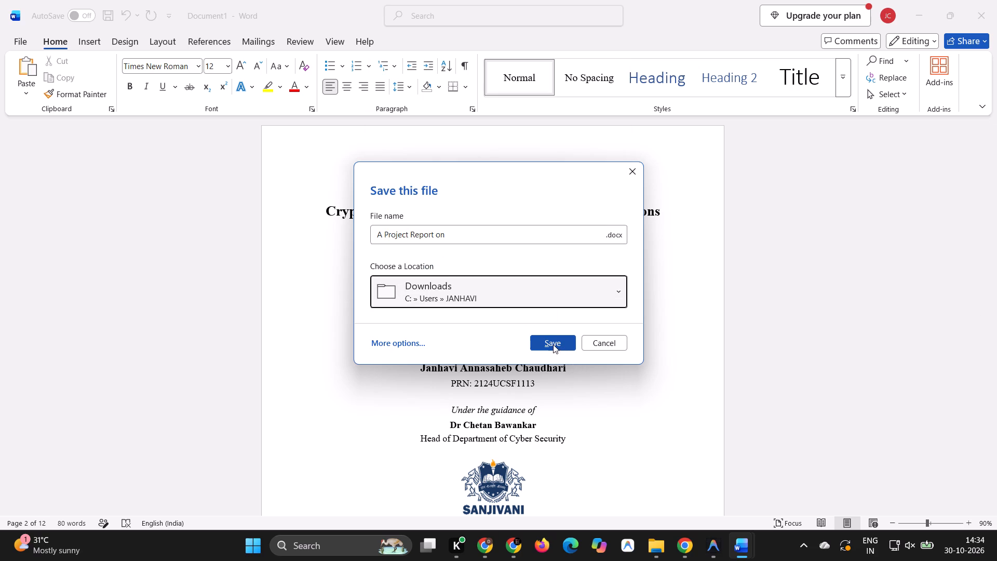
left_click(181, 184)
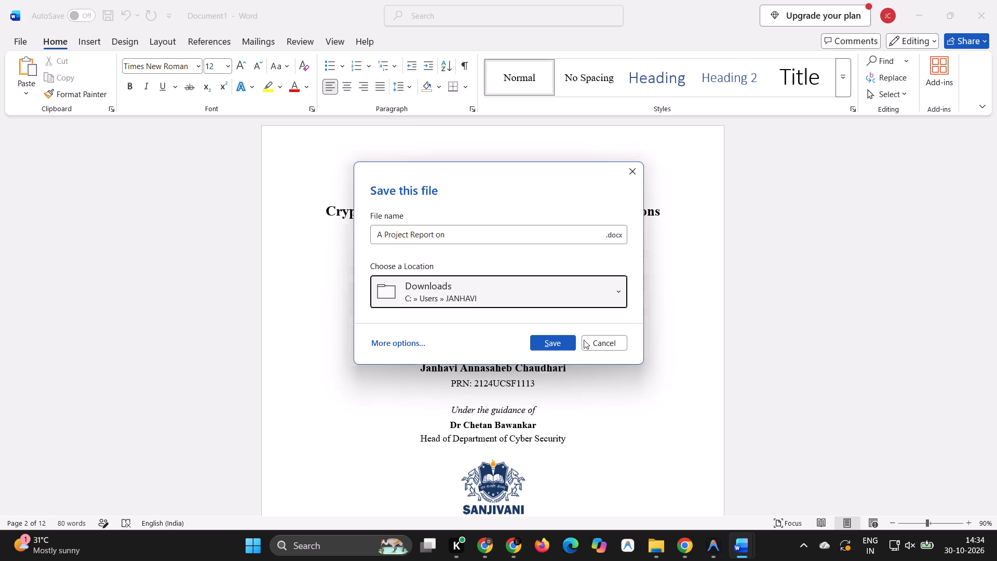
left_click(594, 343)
Export the new cover page document as a PDF named "A Project Report on.pdf" to the Downloads folder.
left_click(29, 38)
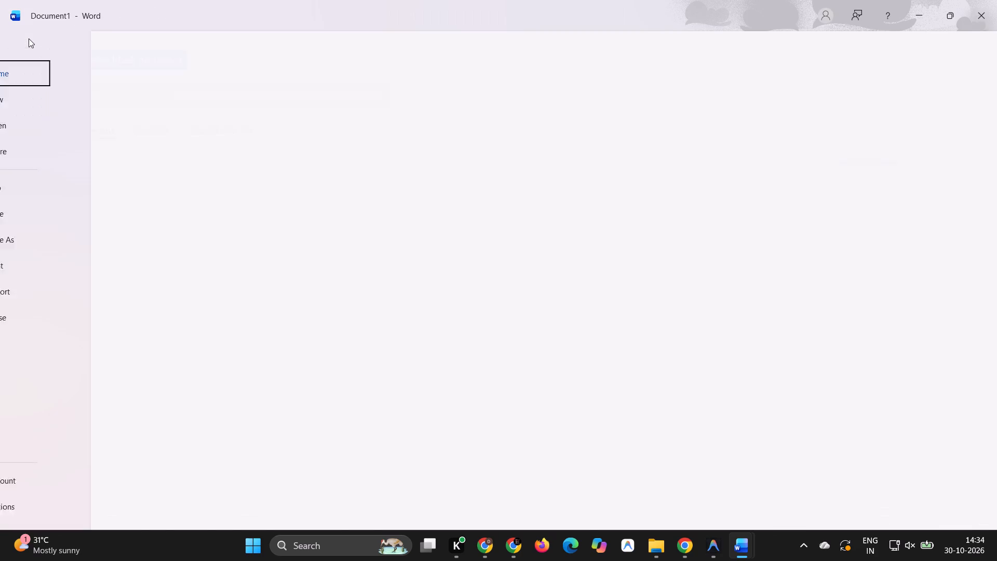
left_click(41, 292)
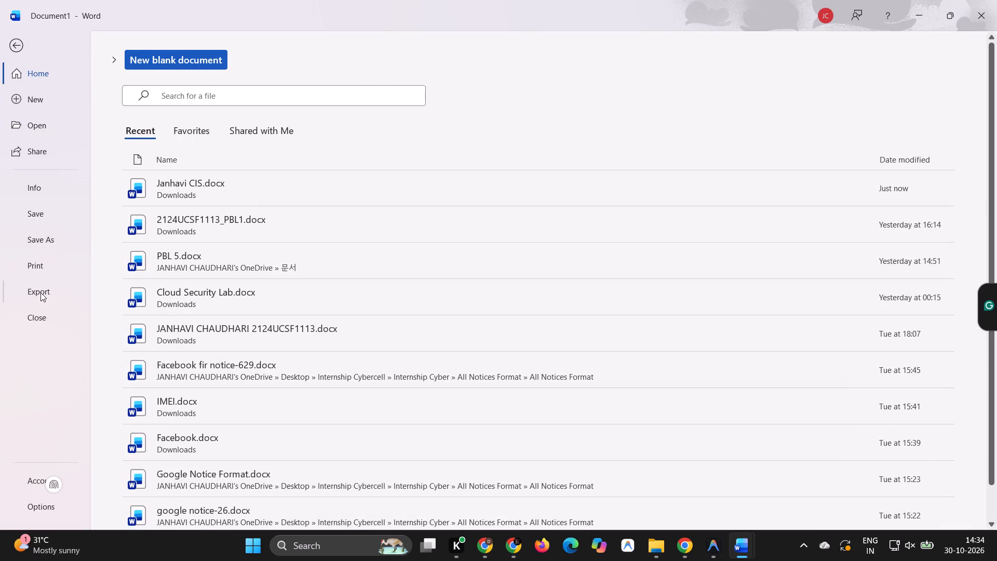
left_click(370, 176)
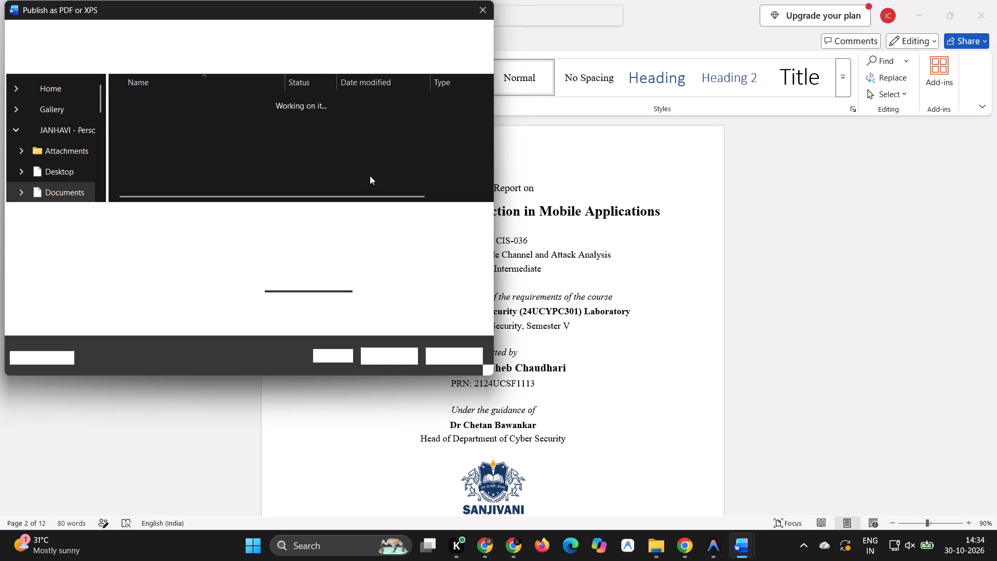
left_click(61, 123)
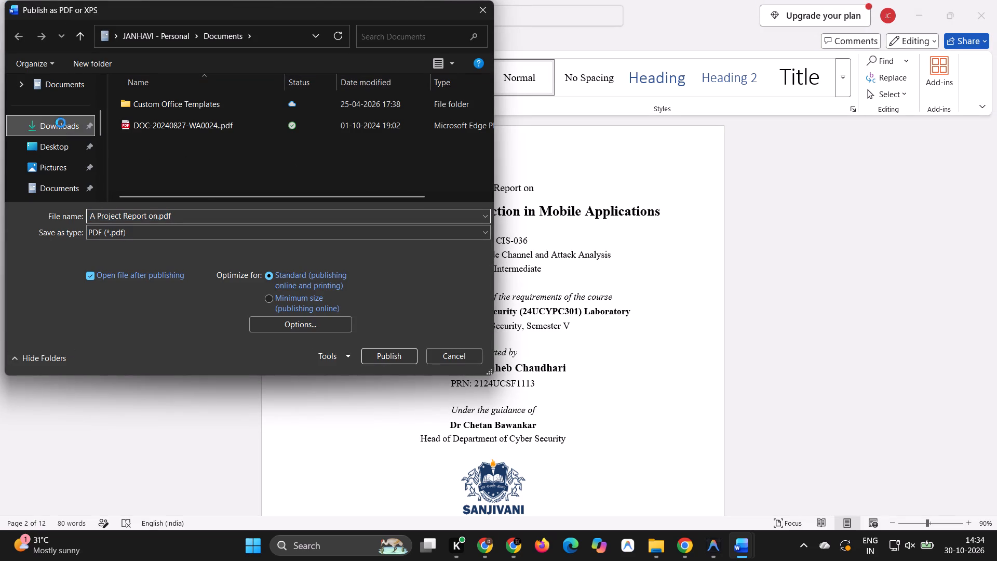
left_click(384, 352)
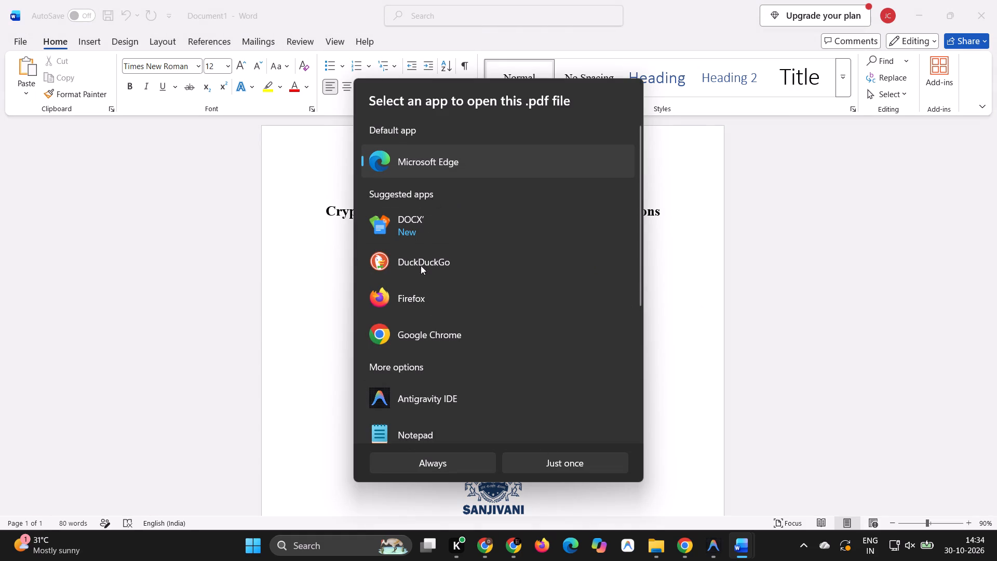
Open the exported PDF once in Microsoft Edge, check the cover page layout through to its end, and close it.
left_click(532, 466)
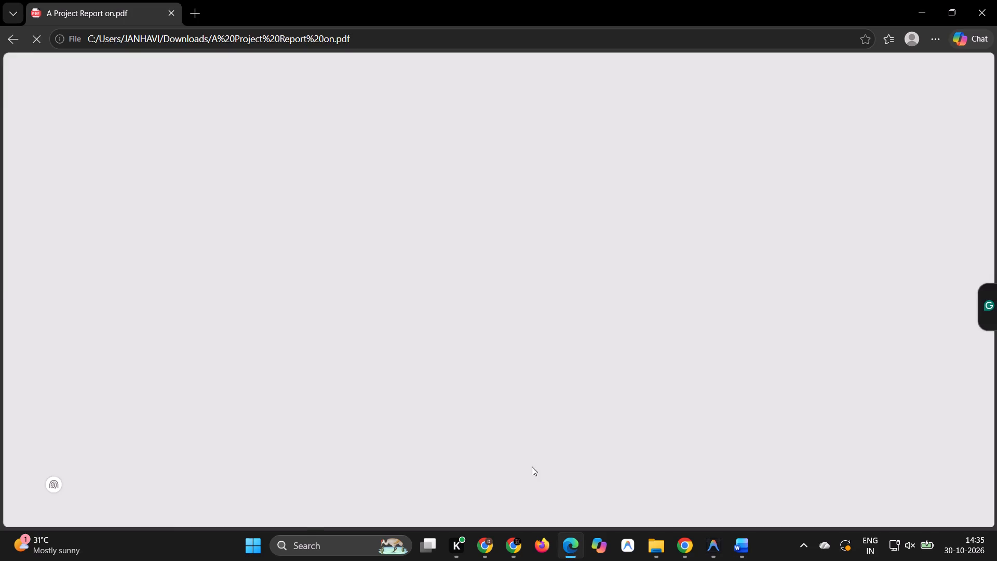
scroll(598, 241, "down", 10)
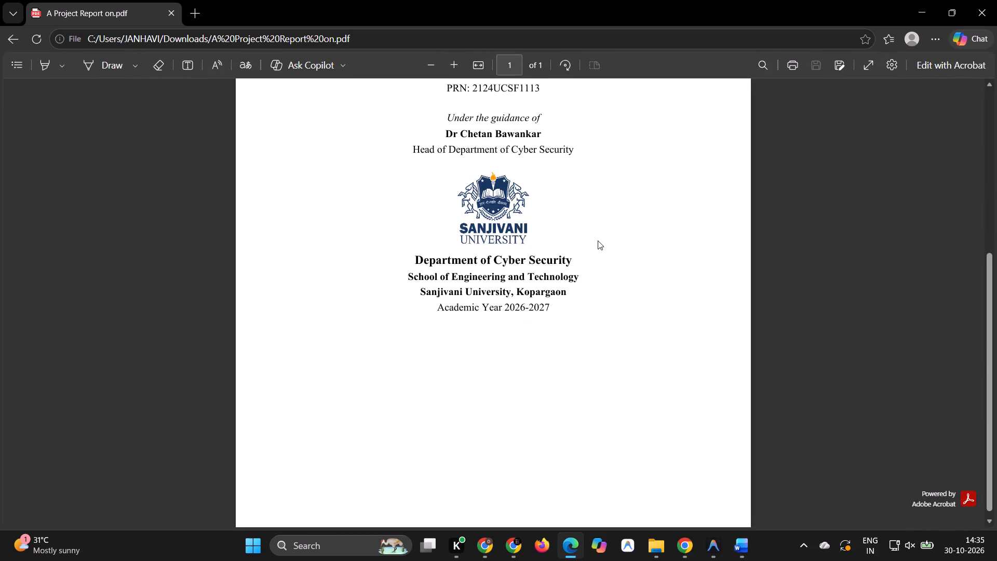
scroll(598, 241, "down", 4)
scroll(598, 241, "up", 8)
scroll(598, 241, "down", 2)
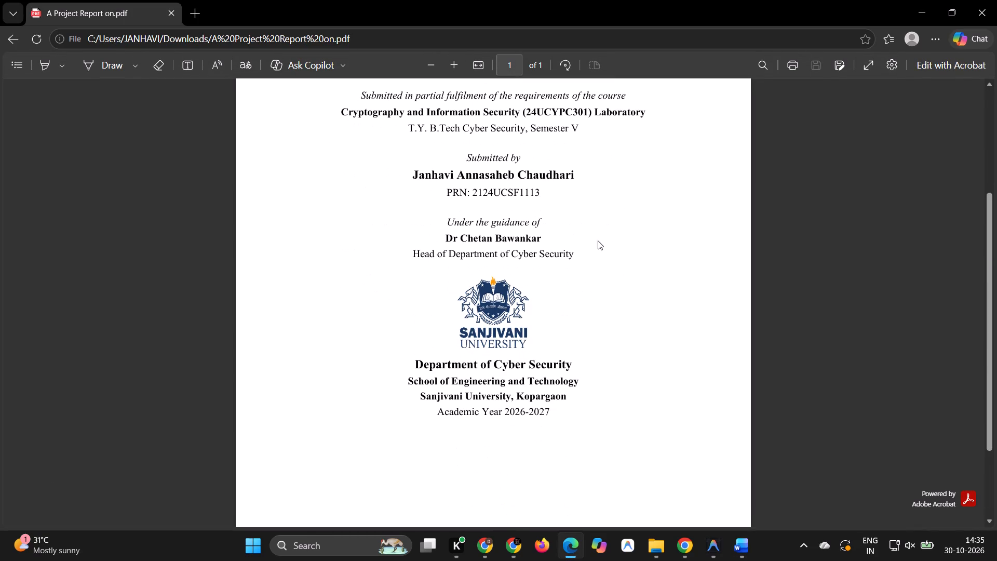
left_click(992, 9)
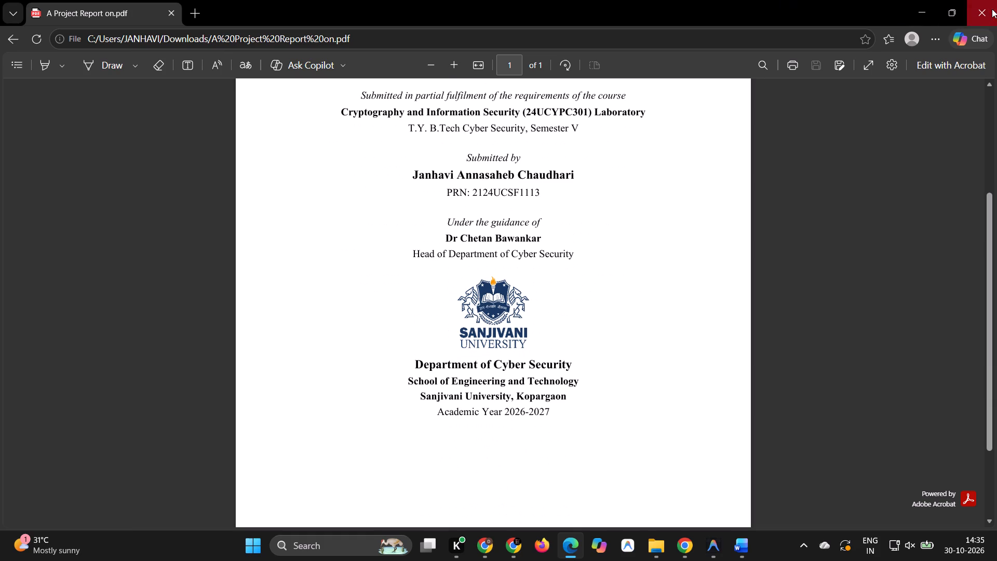
Switch to File Explorer and copy the file "A Project Report on.pdf" in the Downloads folder.
left_click(662, 553)
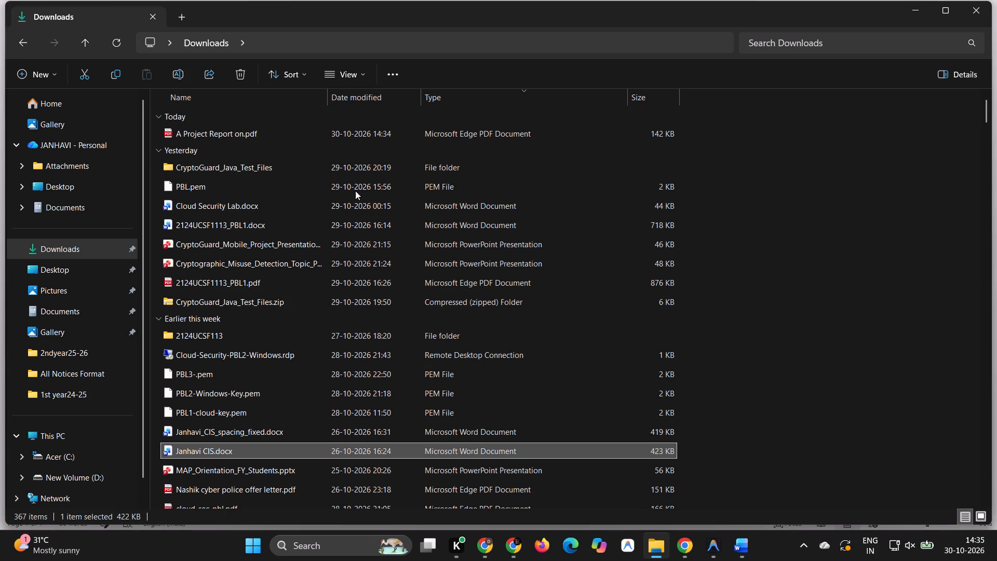
left_click(292, 135)
key("ctrl+c")
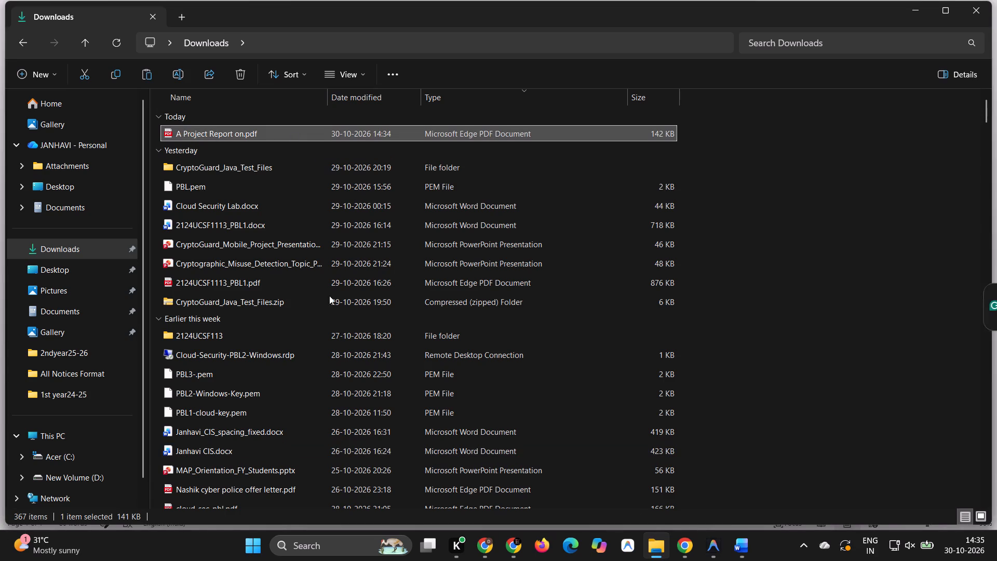
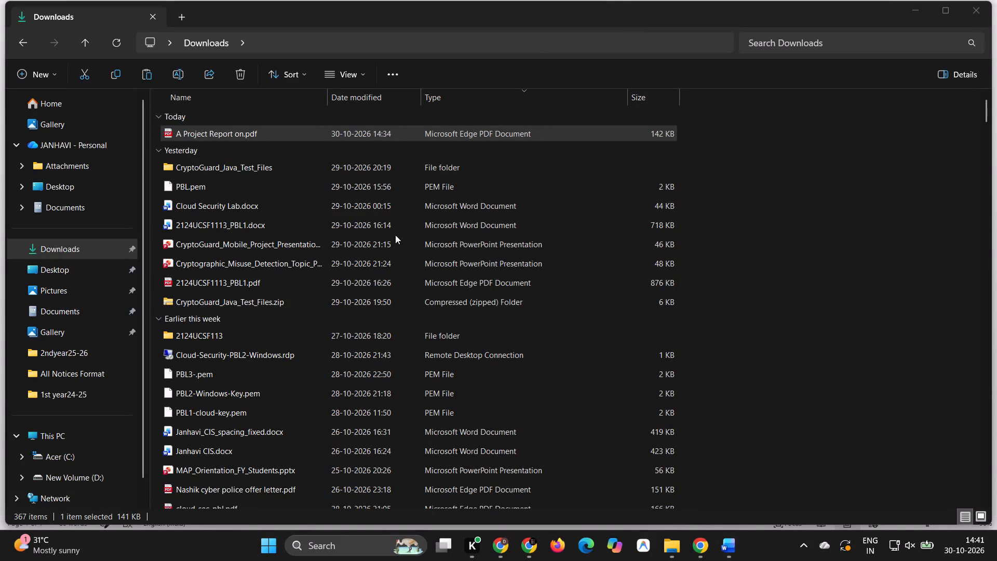
Copy the Word document "Janhavi CIS.docx" in the Downloads folder.
left_click(304, 448)
key("ctrl+c")
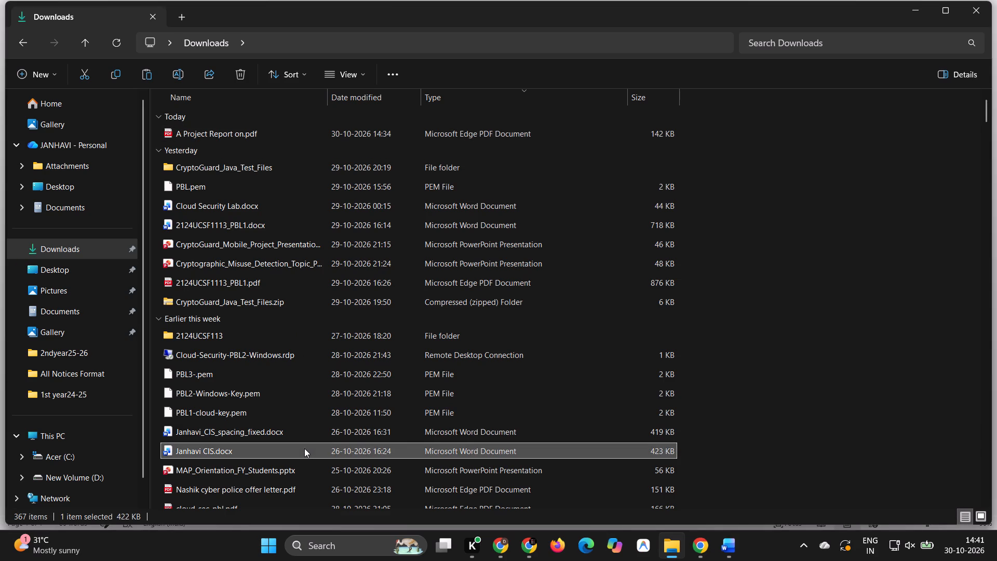
Switch to the university student portal in Google Chrome and open the MAP Activity page.
left_click(510, 546)
left_click(700, 553)
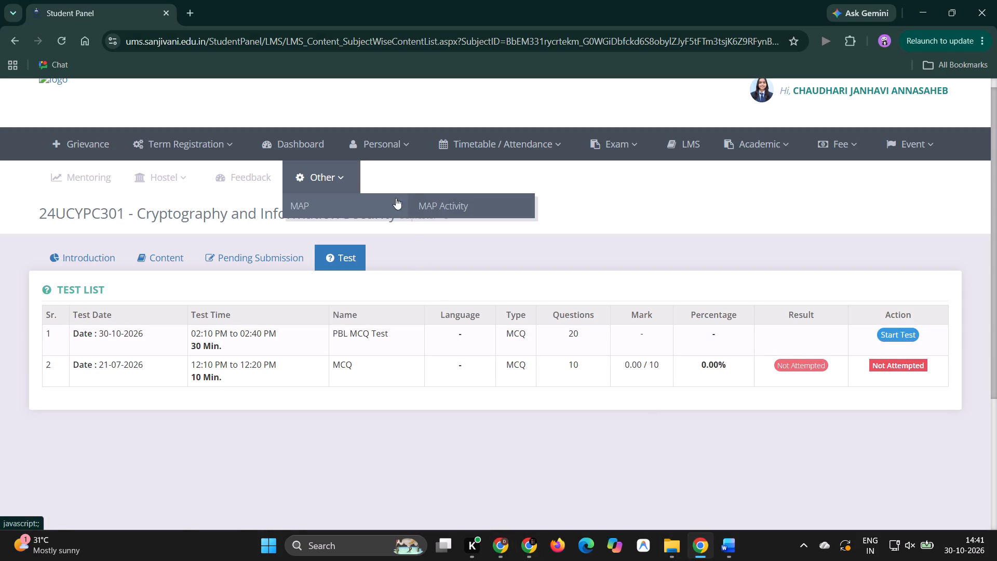
left_click(461, 199)
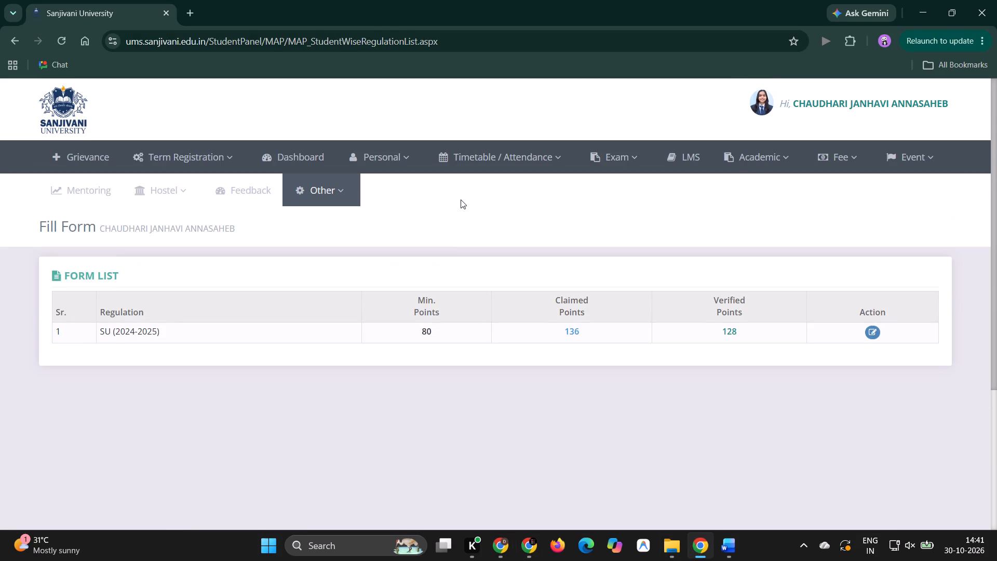
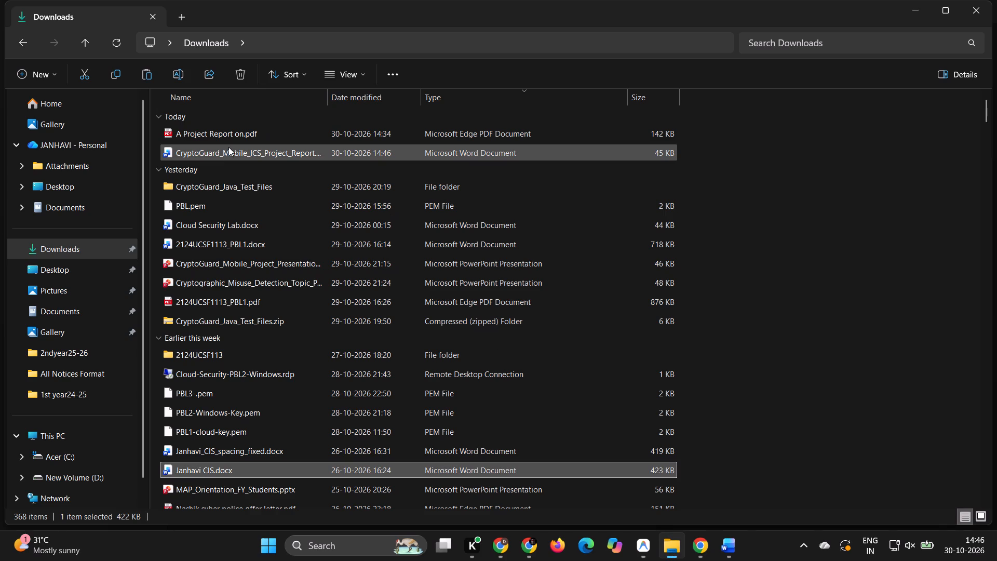
double_click(226, 149)
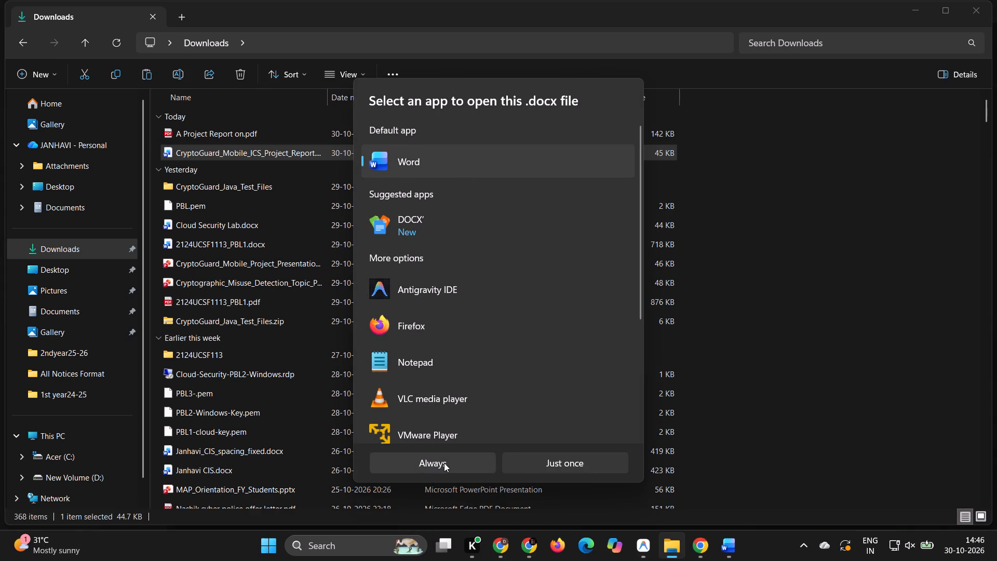
left_click(444, 463)
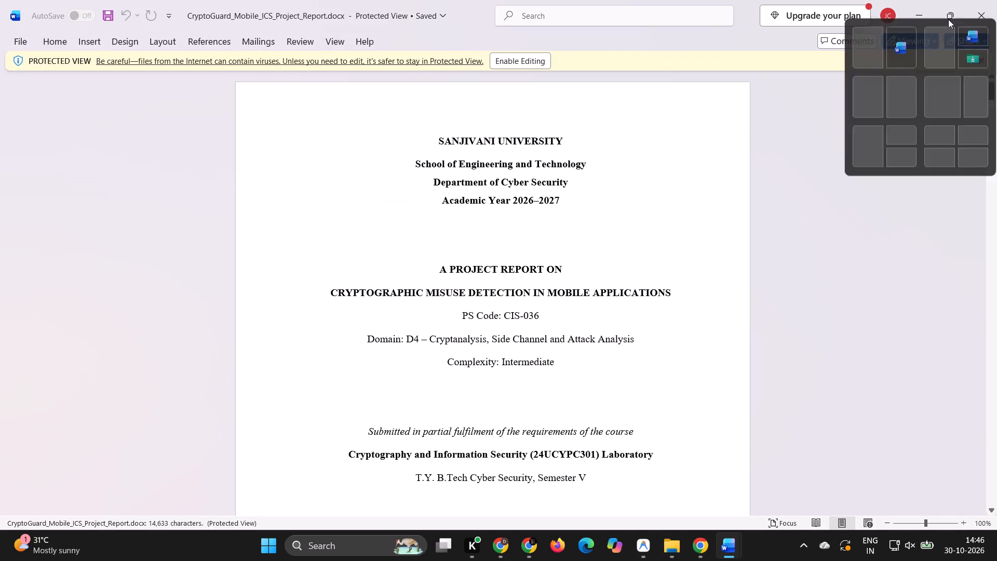
Enable editing in the CryptoGuard report and place its window side by side with the one-page cover document.
left_click(915, 41)
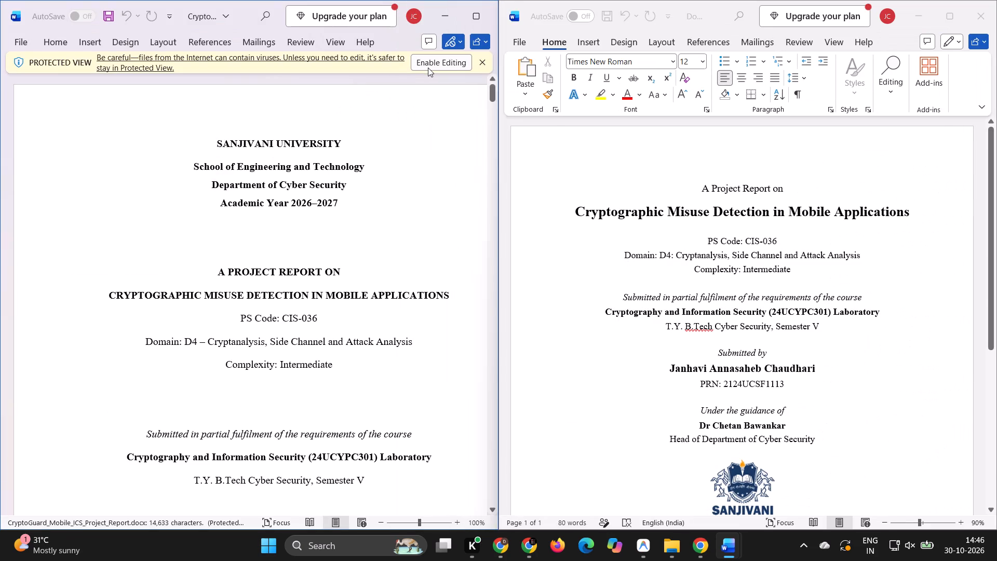
left_click(428, 68)
scroll(380, 296, "down", 1)
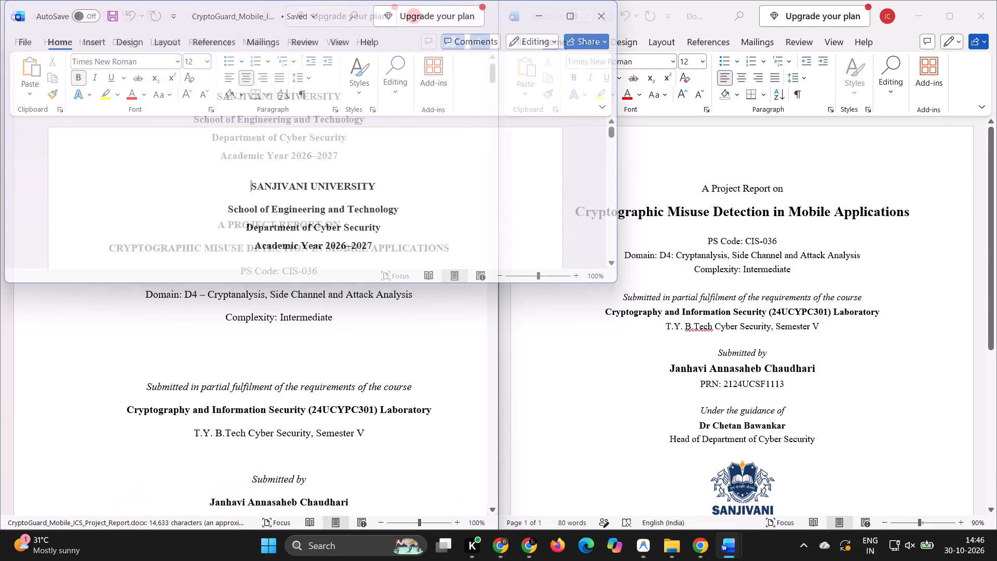
scroll(440, 317, "down", 1)
left_click(566, 12)
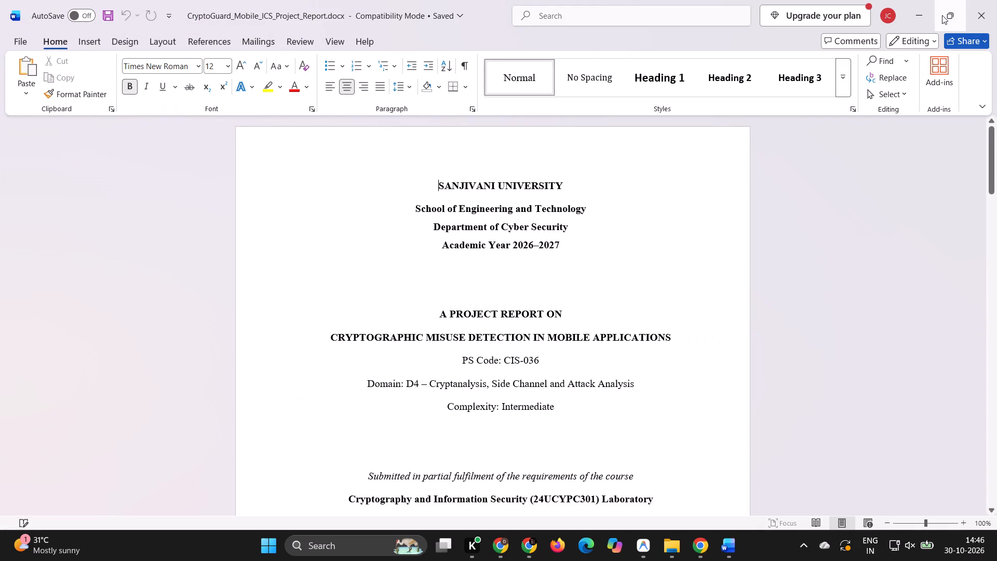
left_click(884, 48)
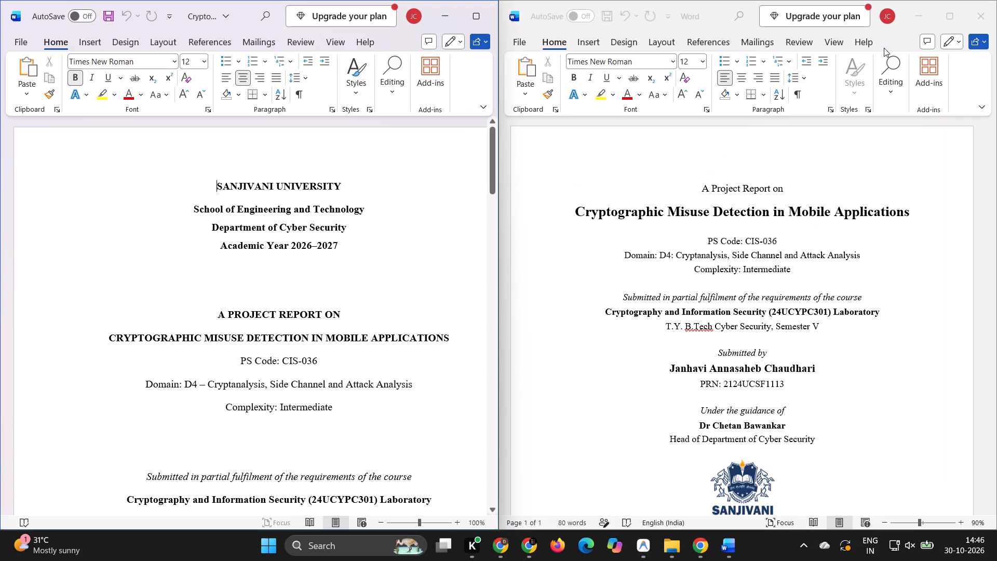
Compare the CryptoGuard report's opening and certificate pages with the cover page in the other document.
scroll(702, 322, "down", 4)
scroll(317, 351, "down", 15)
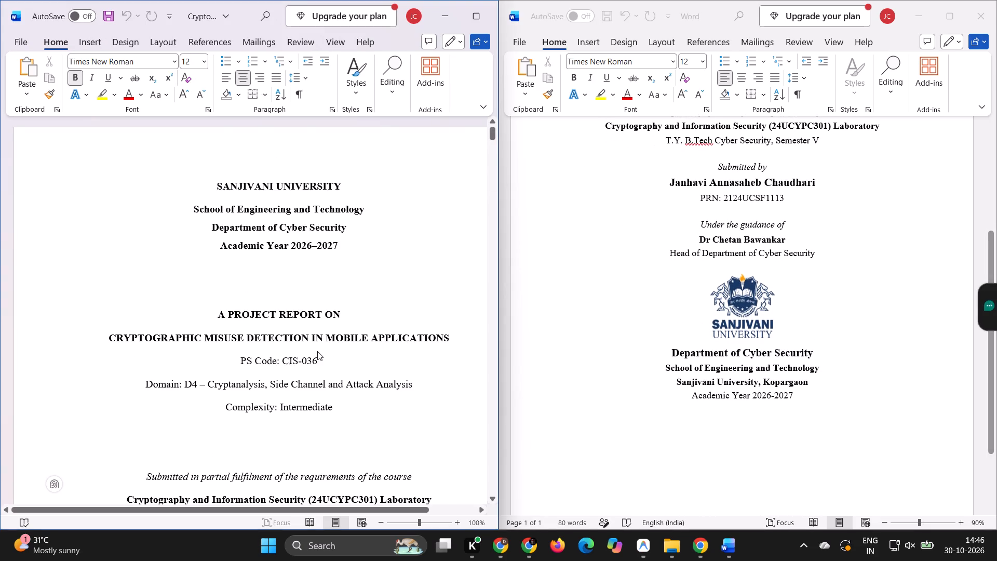
scroll(317, 351, "down", 15)
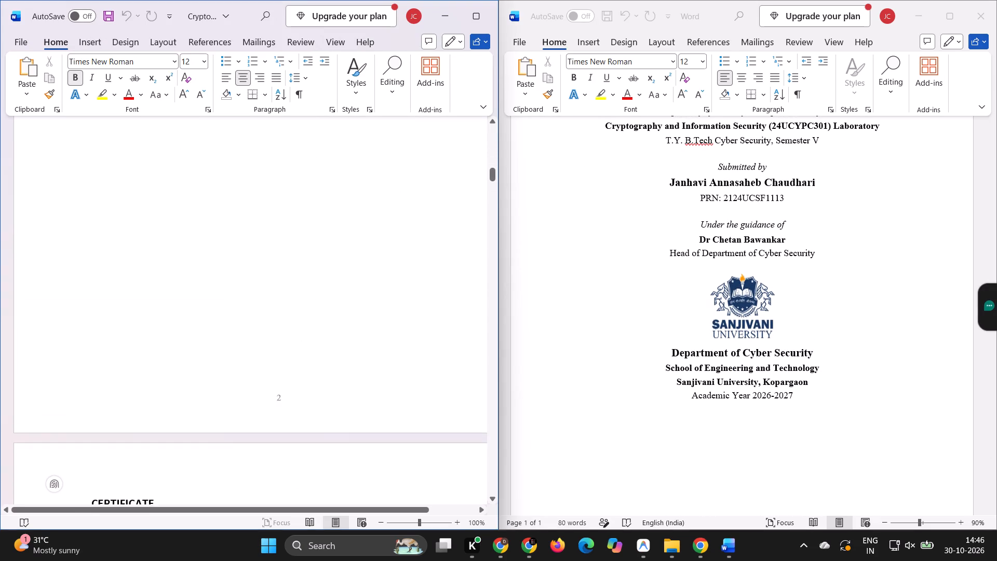
scroll(317, 351, "down", 1)
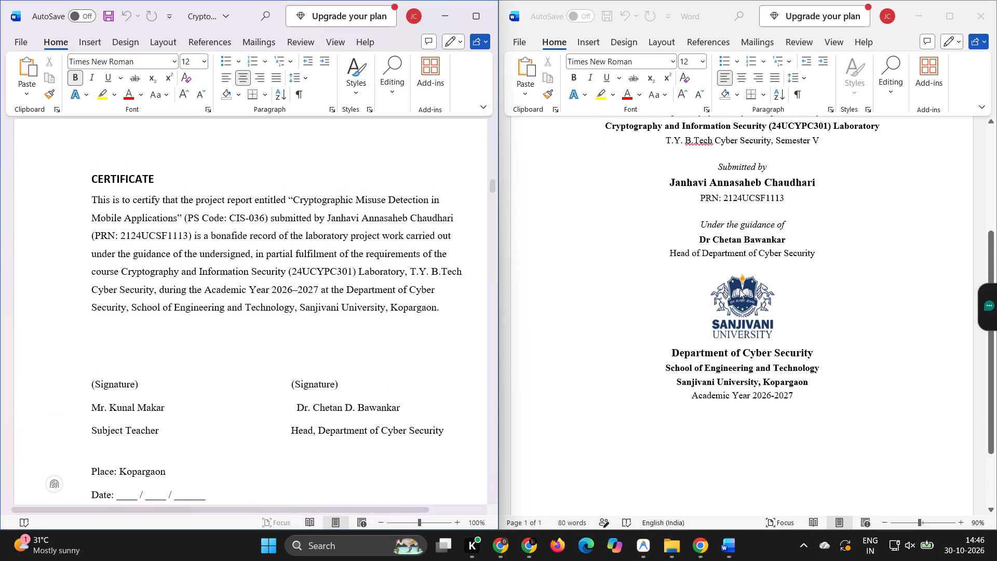
scroll(739, 289, "down", 19)
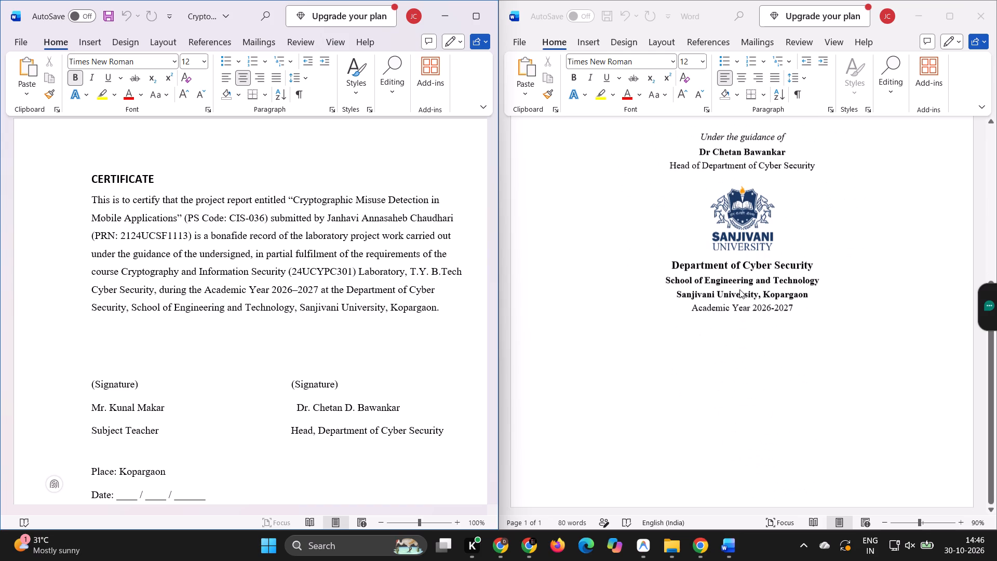
scroll(739, 289, "down", 1)
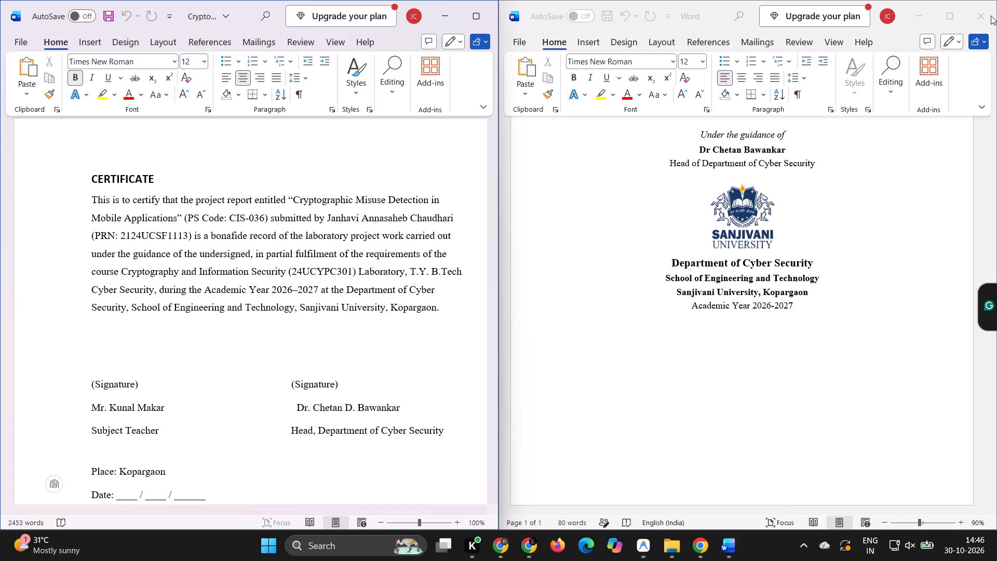
Open Janhavi CIS.docx from the Downloads folder.
left_click_drag(991, 16, 668, 544)
left_click(668, 544)
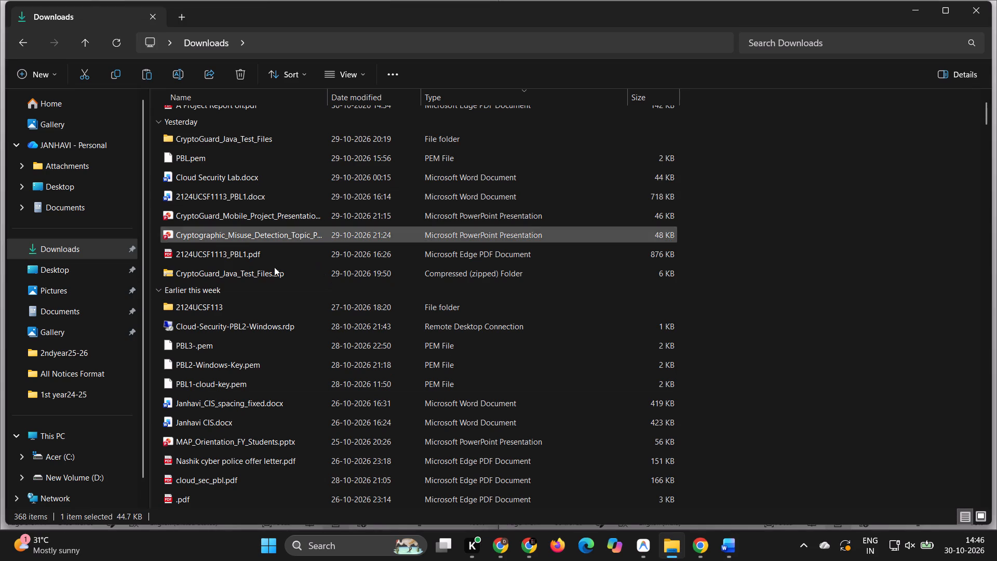
double_click(250, 421)
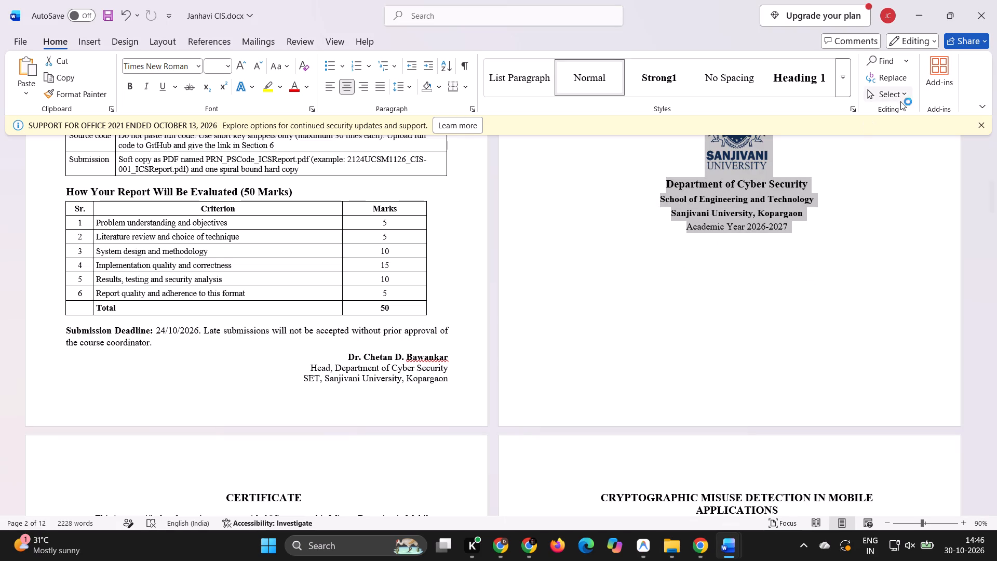
Look through Janhavi CIS.docx, examining the format rules, cover page, certificate, abstract and introduction pages.
scroll(838, 184, "up", 6)
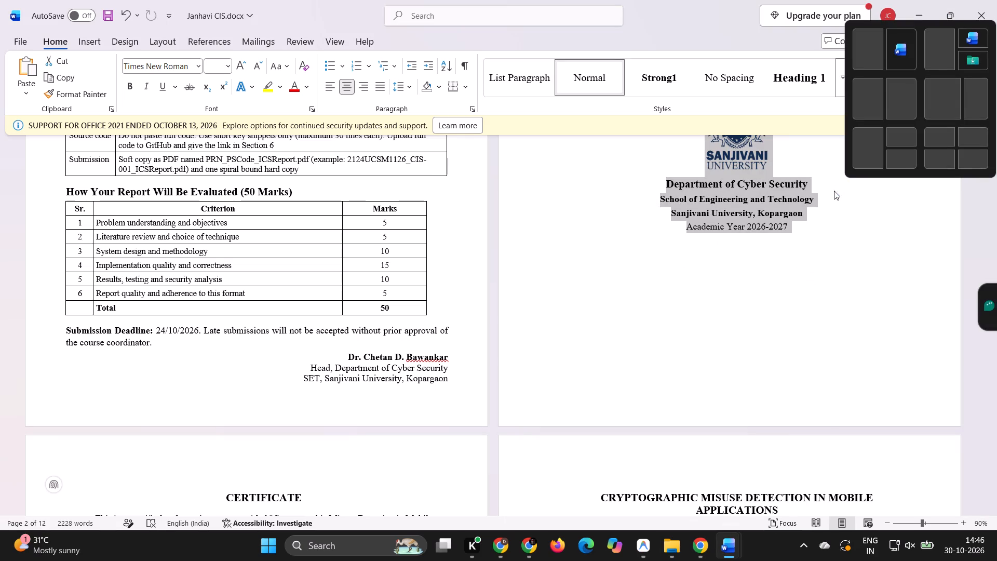
left_click(801, 267)
scroll(801, 267, "up", 17)
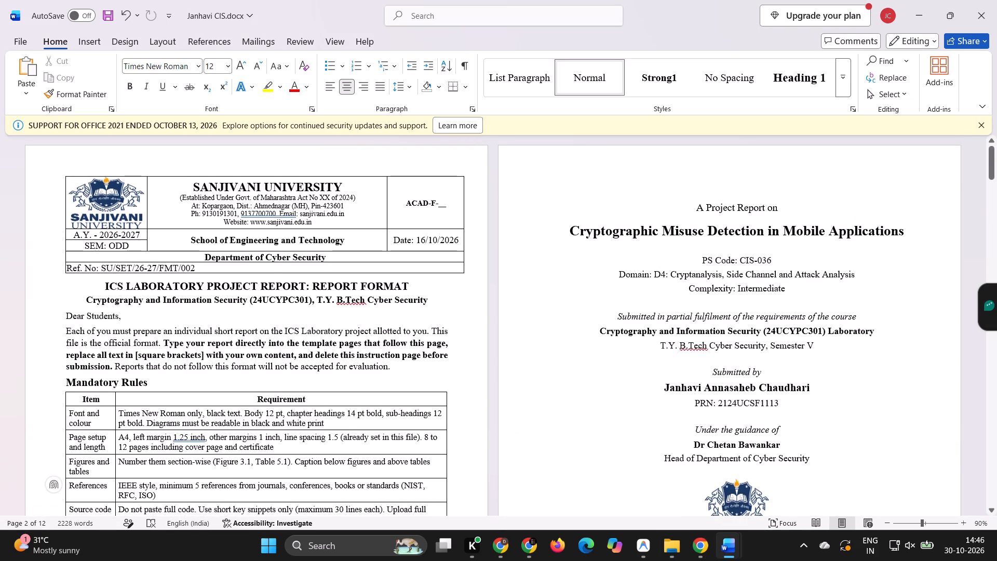
scroll(777, 409, "down", 11)
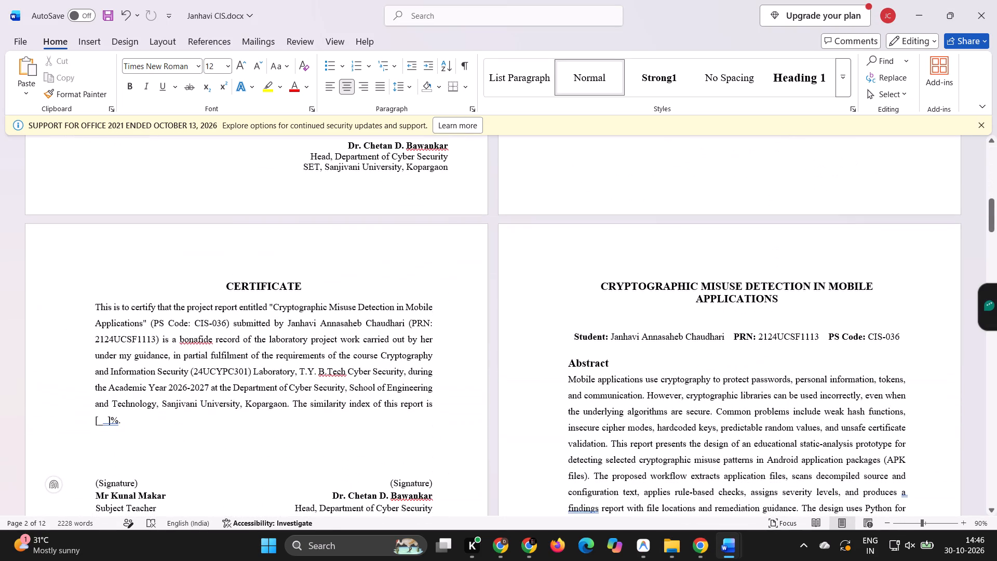
scroll(777, 409, "down", 11)
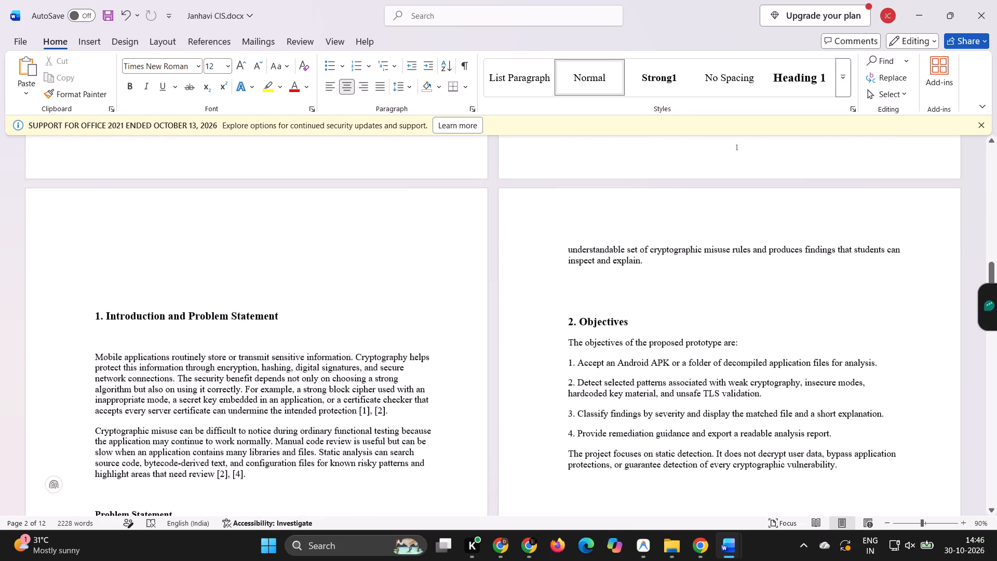
scroll(343, 308, "up", 13)
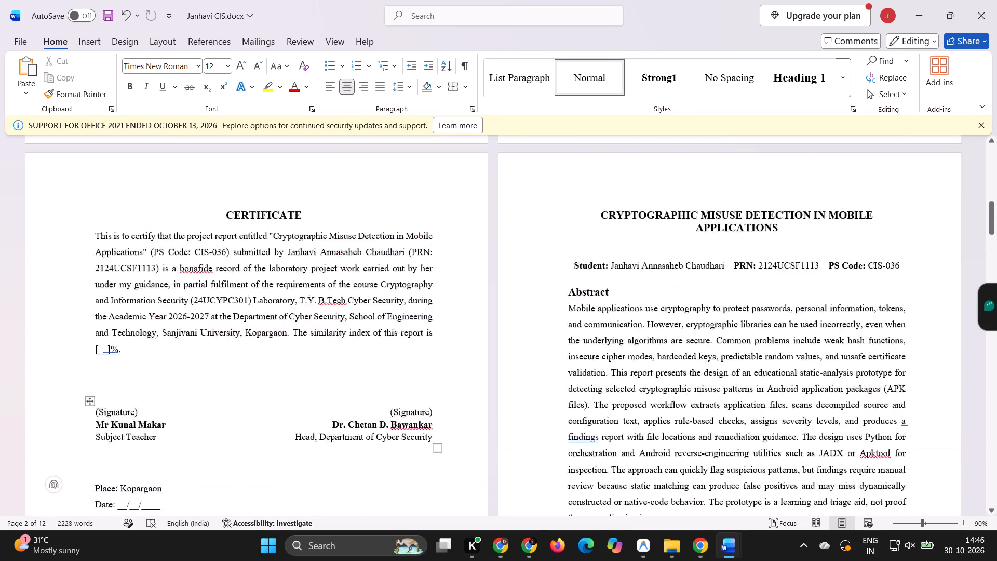
scroll(343, 308, "up", 2, "ctrl")
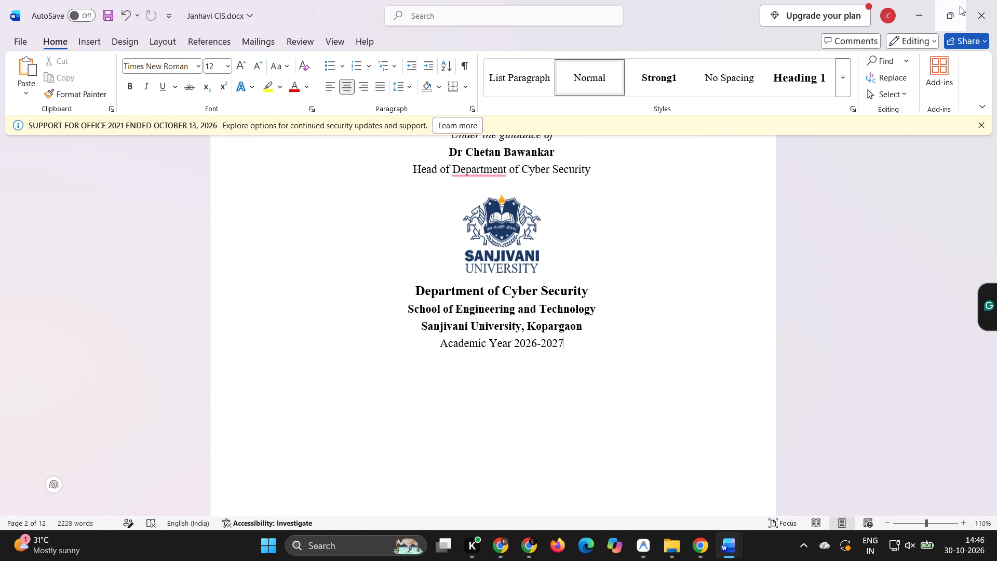
Place Janhavi CIS.docx side by side with the one-page cover document and compare their cover pages.
left_click(898, 45)
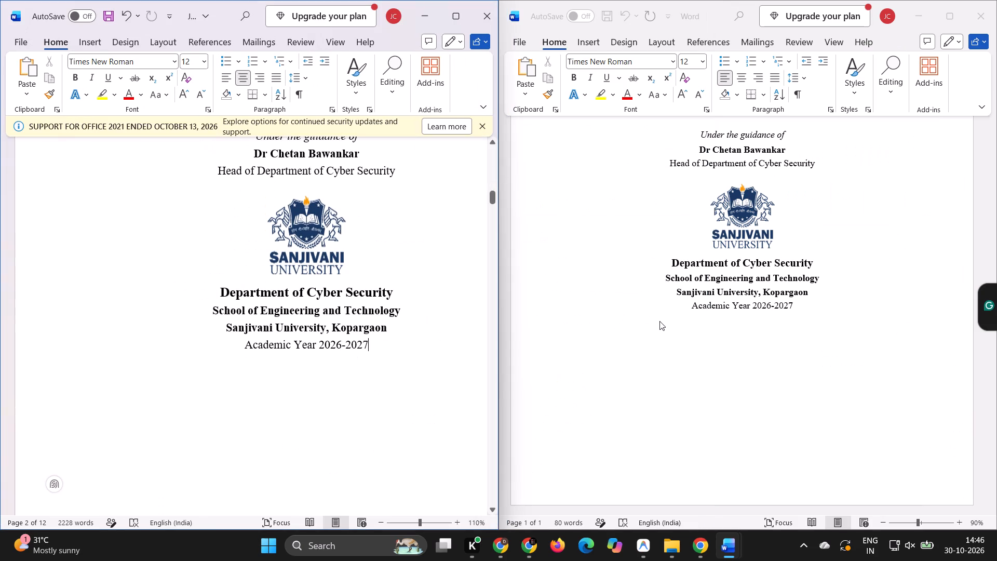
scroll(659, 321, "up", 11)
scroll(338, 323, "up", 3)
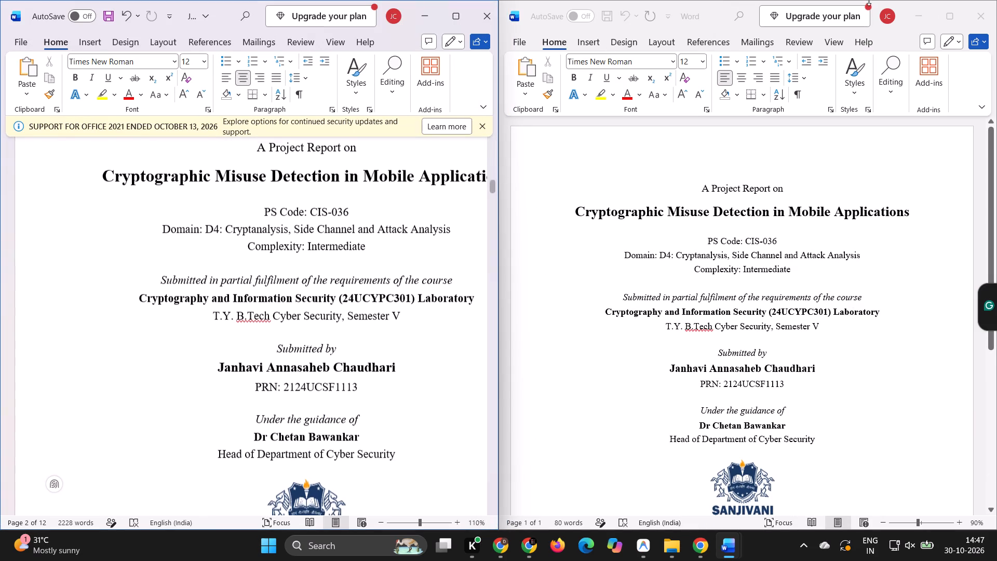
scroll(832, 369, "down", 16)
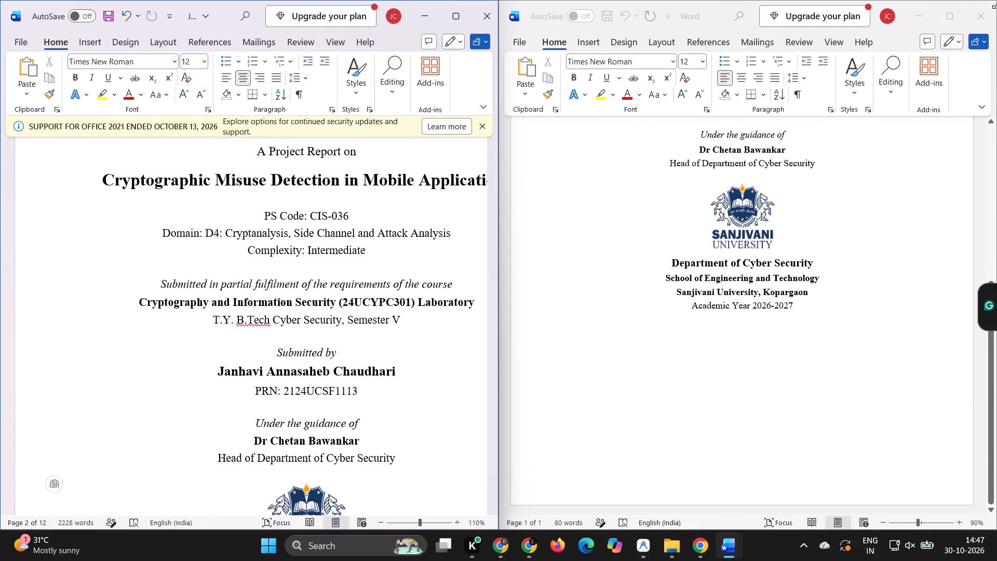
Close the one-page cover document without saving it.
left_click(996, 4)
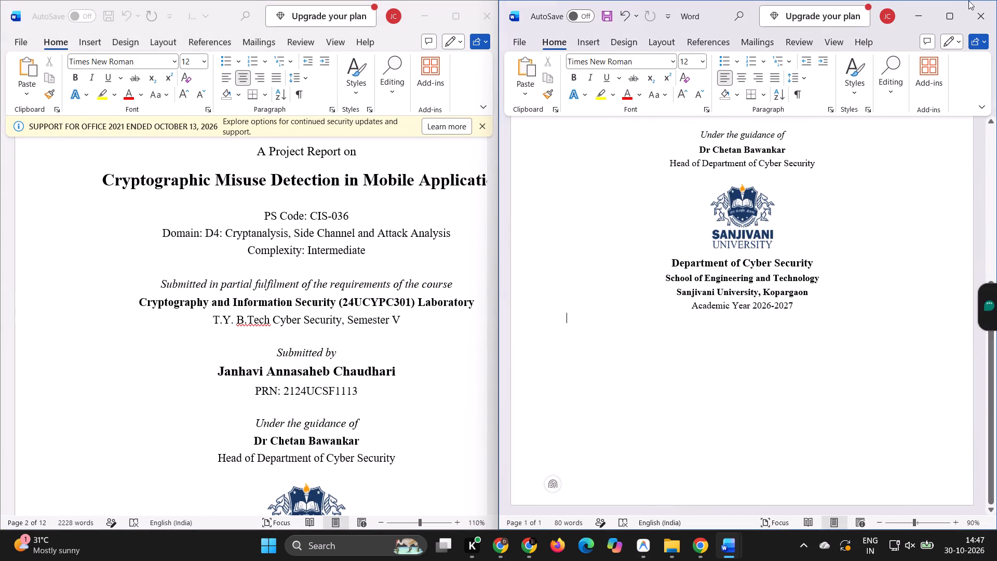
left_click(983, 12)
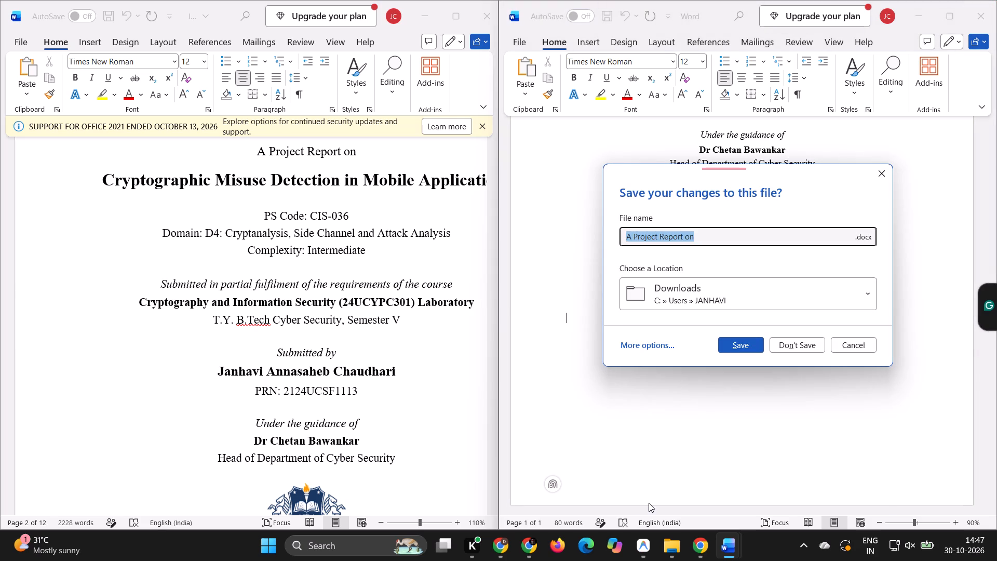
left_click(797, 343)
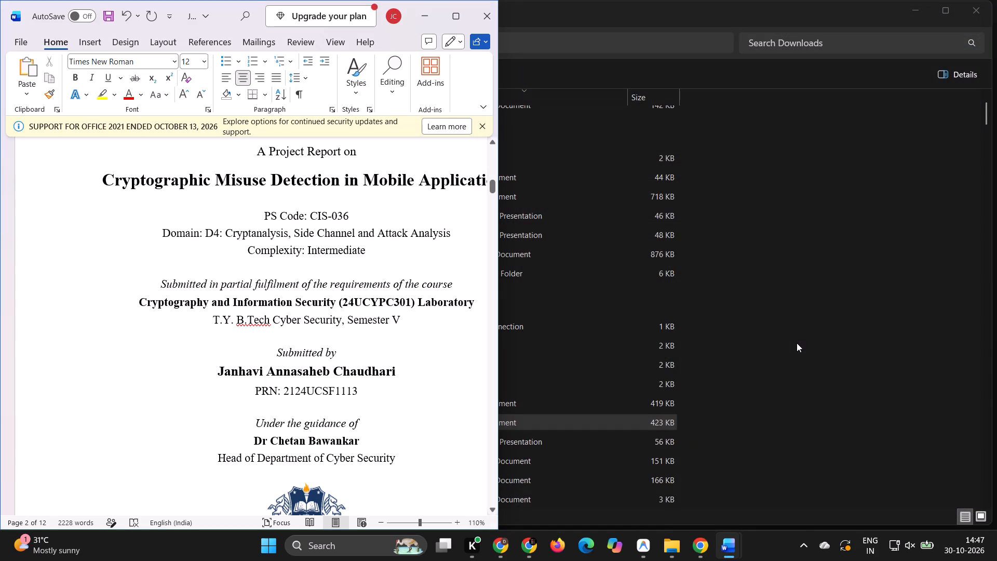
Minimise the Downloads window and bring the CryptoGuard project report to the front.
left_click(715, 486)
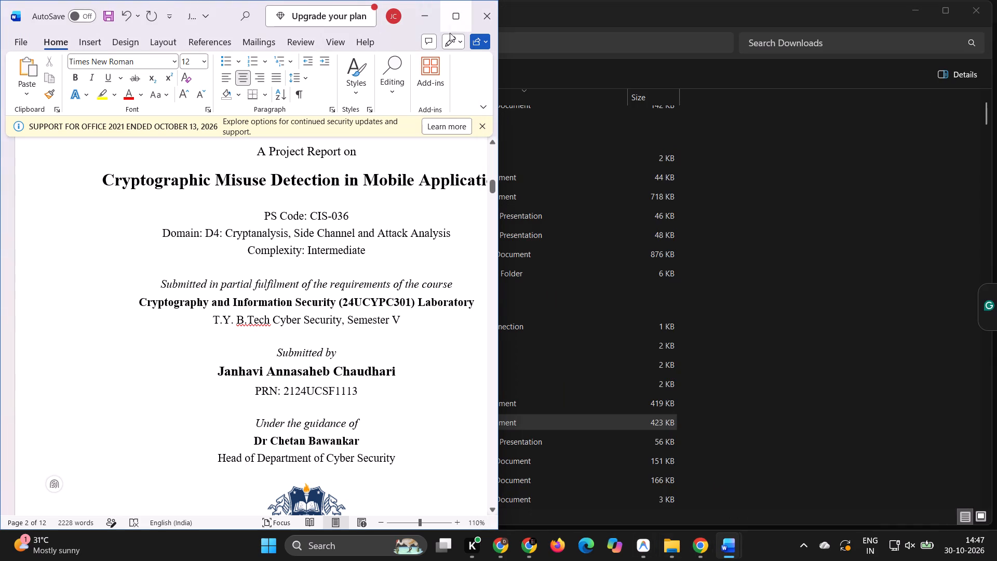
left_click(439, 50)
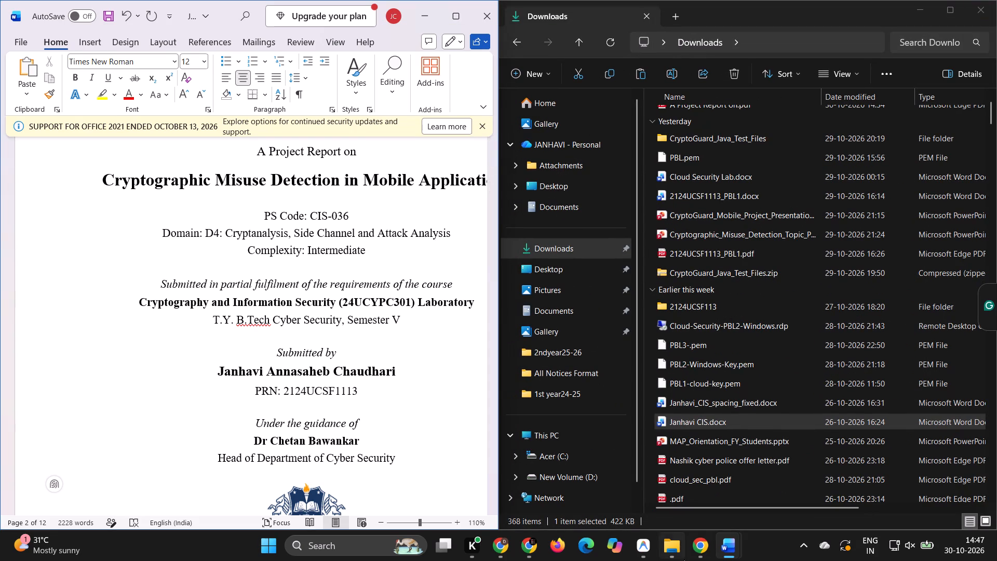
left_click(908, 9)
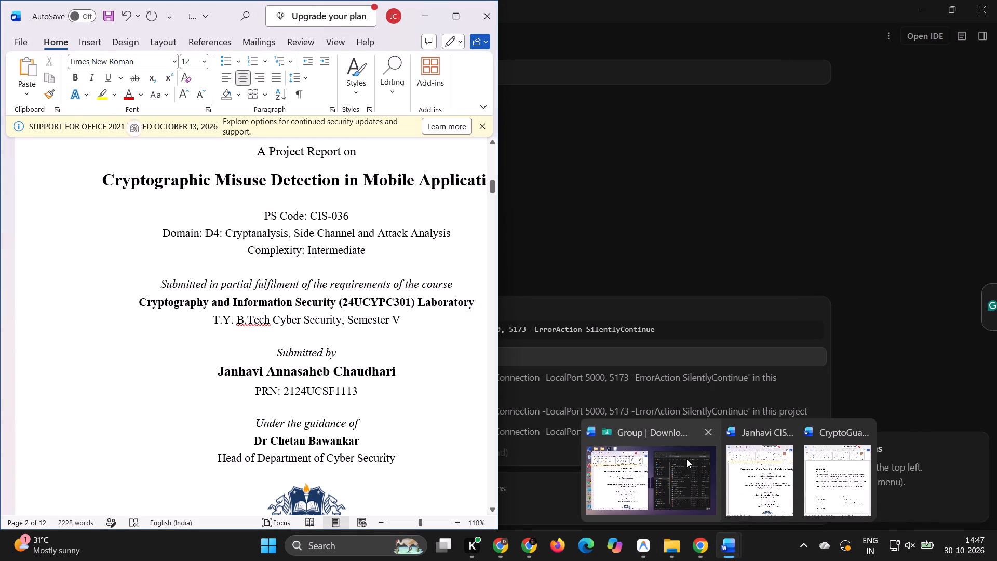
left_click(776, 459)
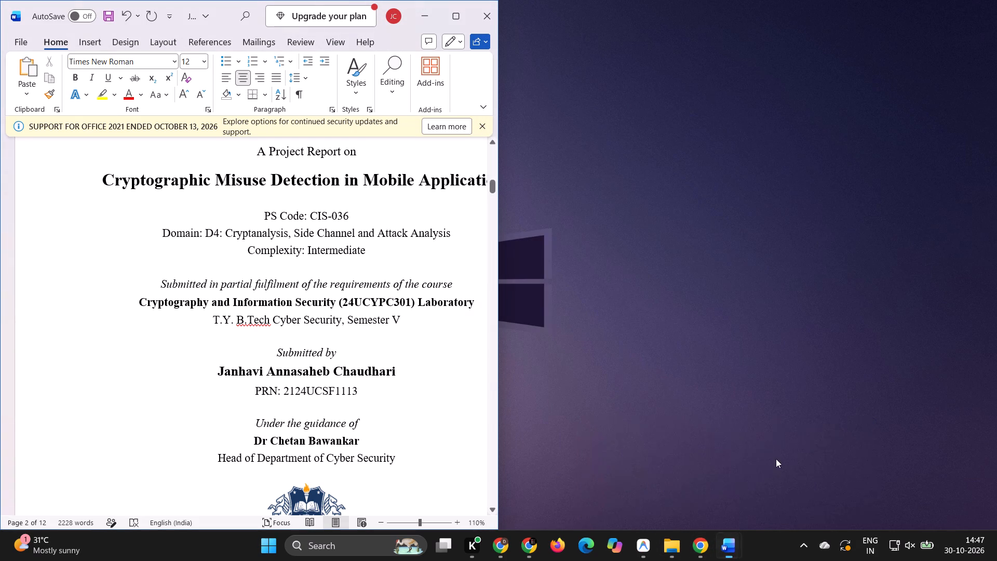
left_click(803, 490)
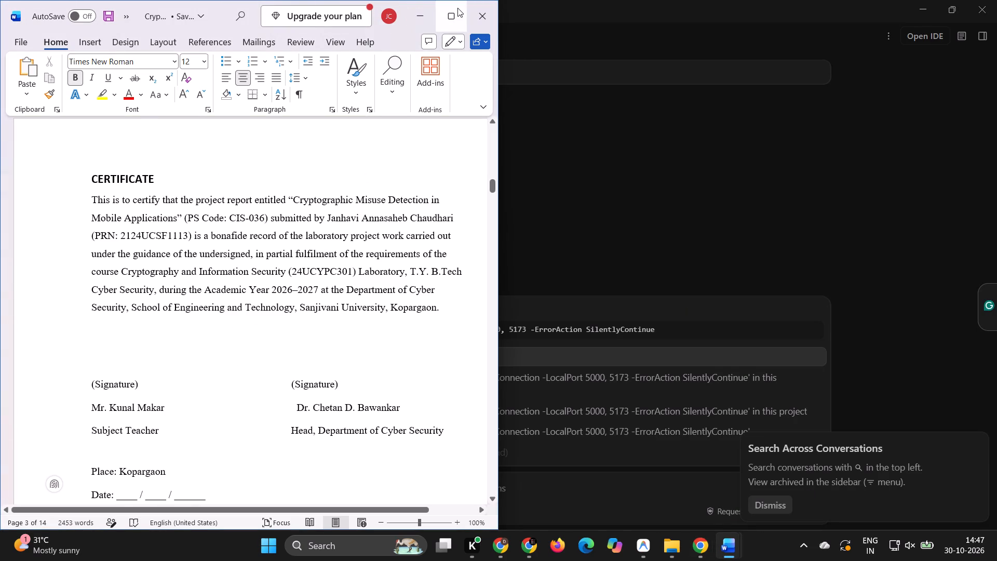
Place the CryptoGuard project report side by side with Janhavi CIS.docx.
left_click(428, 47)
Compare the certificate and abstract pages of the CryptoGuard report with those in Janhavi CIS.docx, checking its format rules page too.
scroll(779, 284, "down", 1)
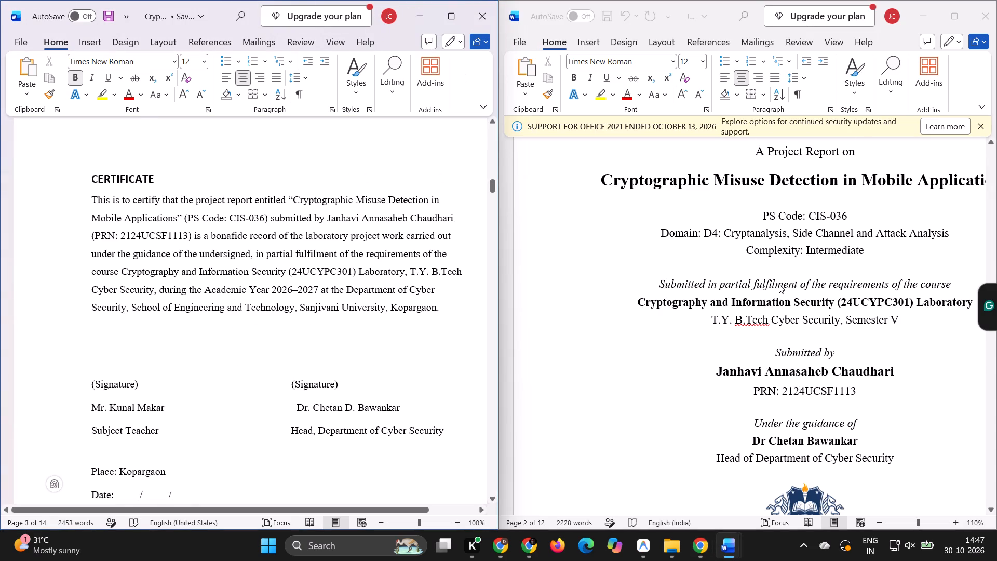
scroll(779, 284, "down", 2)
scroll(779, 284, "up", 7)
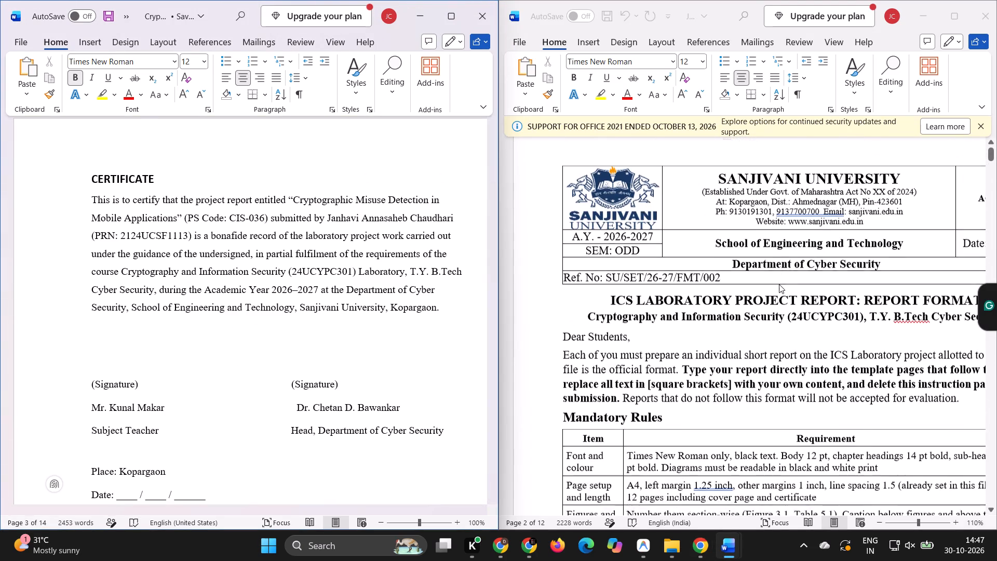
scroll(779, 284, "up", 1)
scroll(779, 284, "down", 5, "ctrl")
scroll(368, 280, "down", 11)
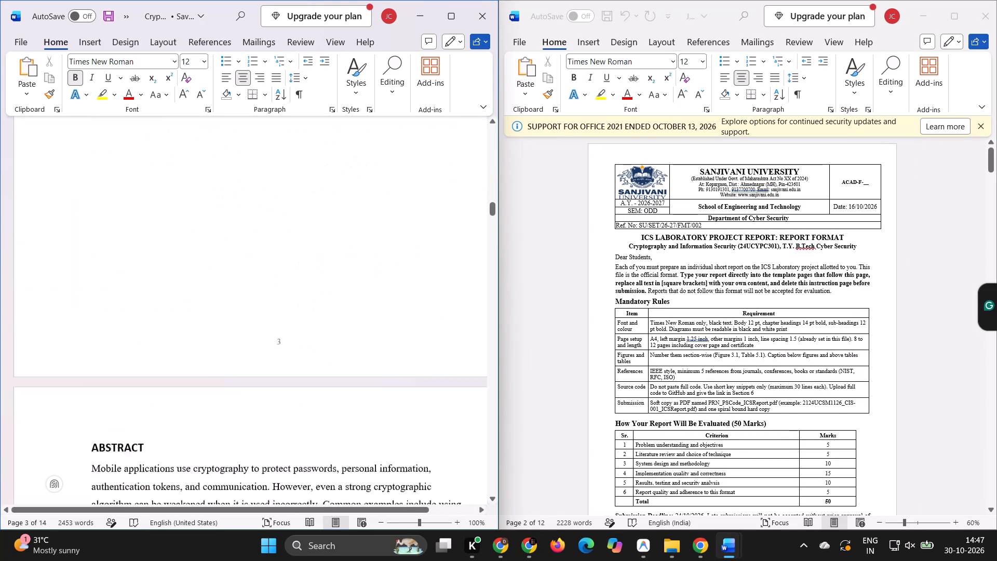
scroll(368, 280, "down", 1)
scroll(362, 329, "up", 2)
scroll(362, 329, "down", 2, "ctrl")
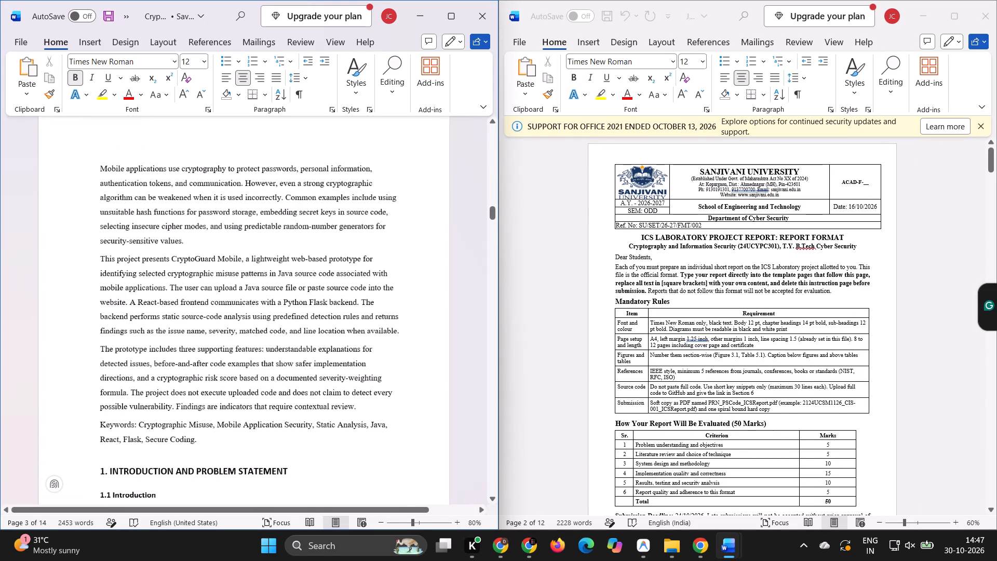
scroll(362, 329, "up", 12)
scroll(362, 329, "down", 8)
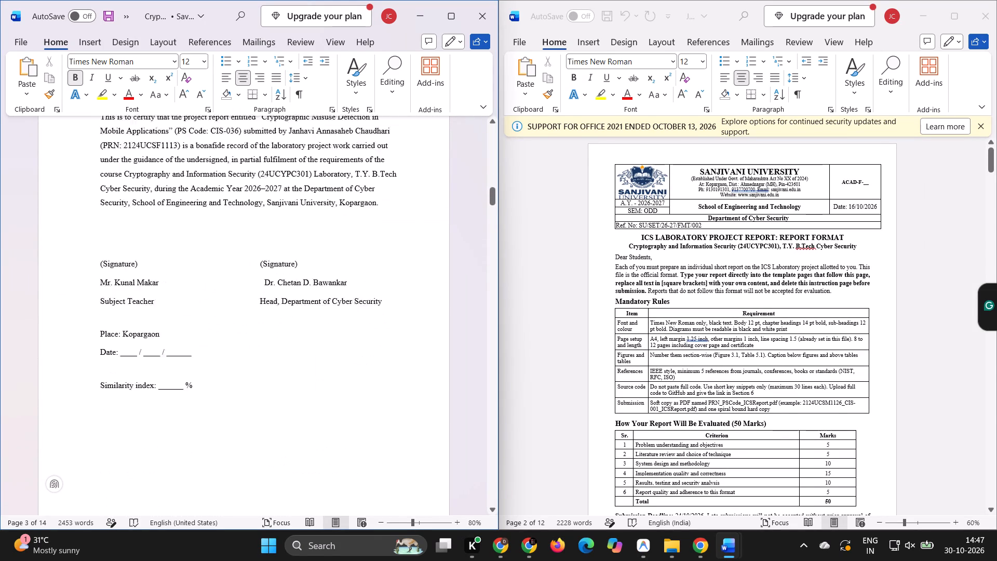
scroll(747, 306, "down", 16)
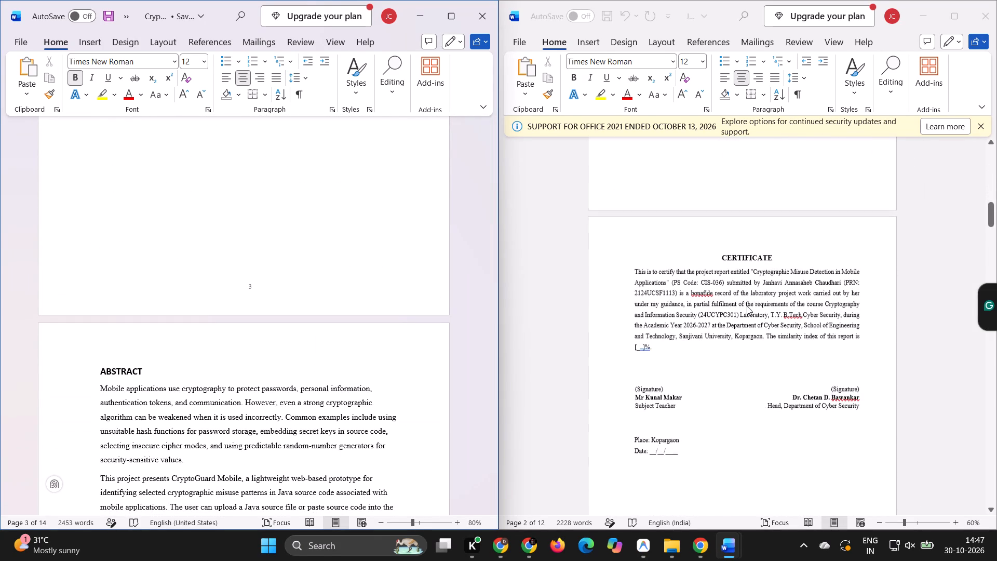
scroll(747, 306, "down", 12)
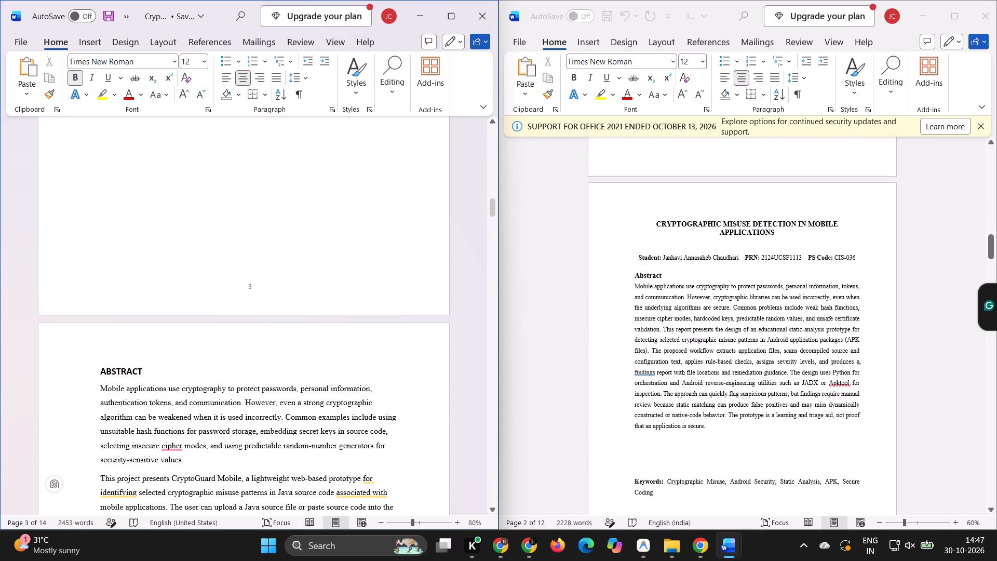
scroll(246, 333, "down", 4)
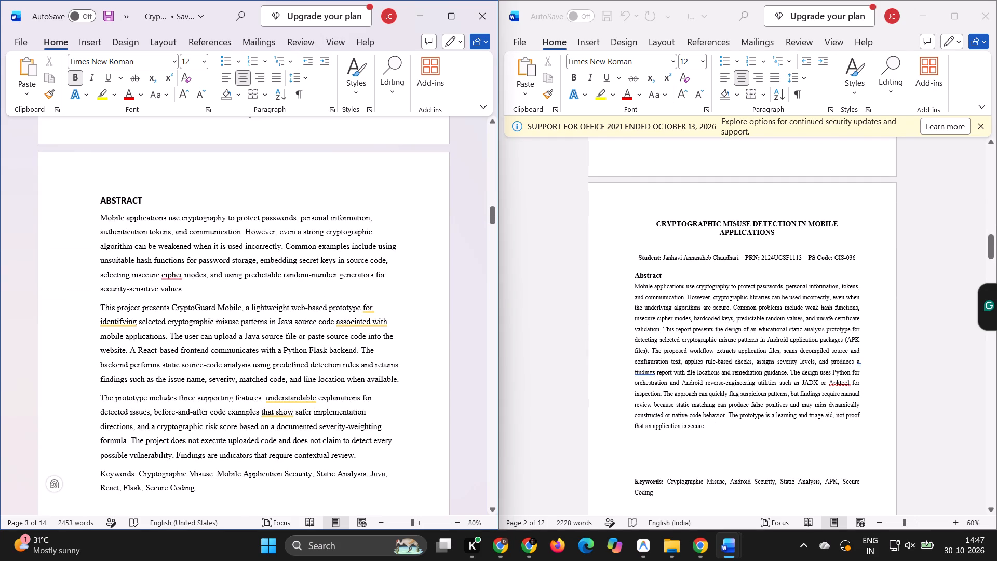
scroll(666, 368, "down", 1)
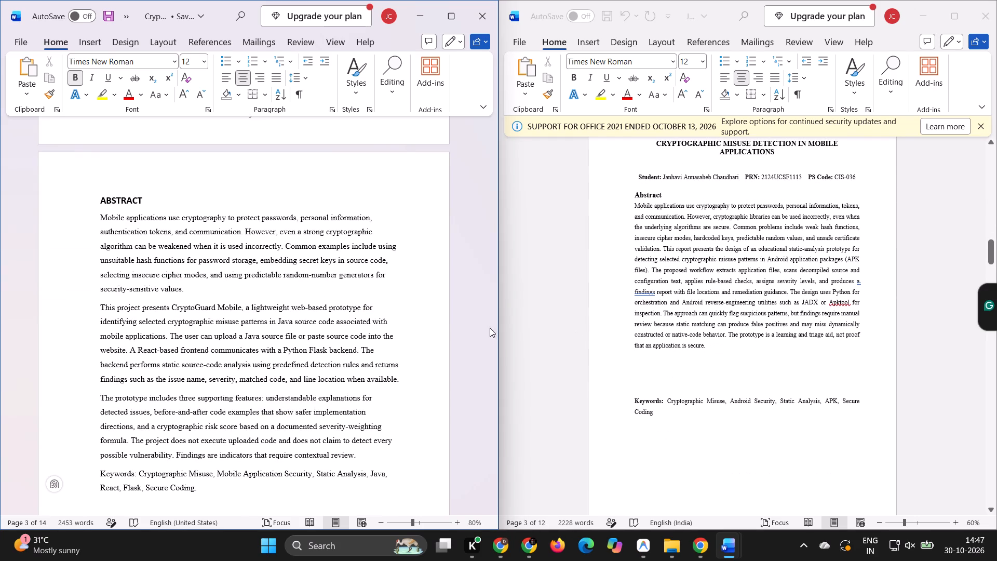
scroll(224, 290, "down", 1)
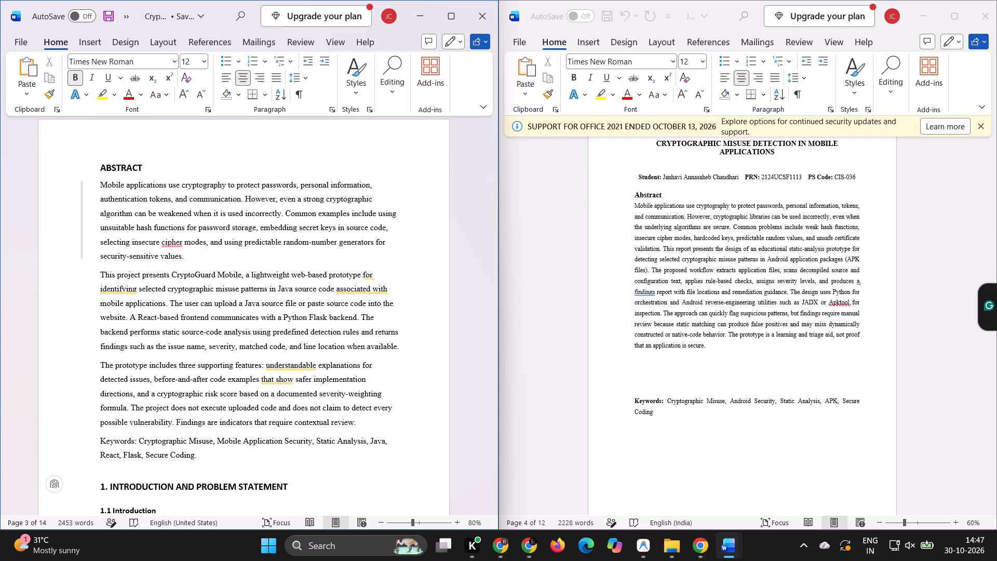
Compare the introduction and problem statement sections of the two reports.
scroll(224, 290, "down", 6)
scroll(730, 326, "down", 5)
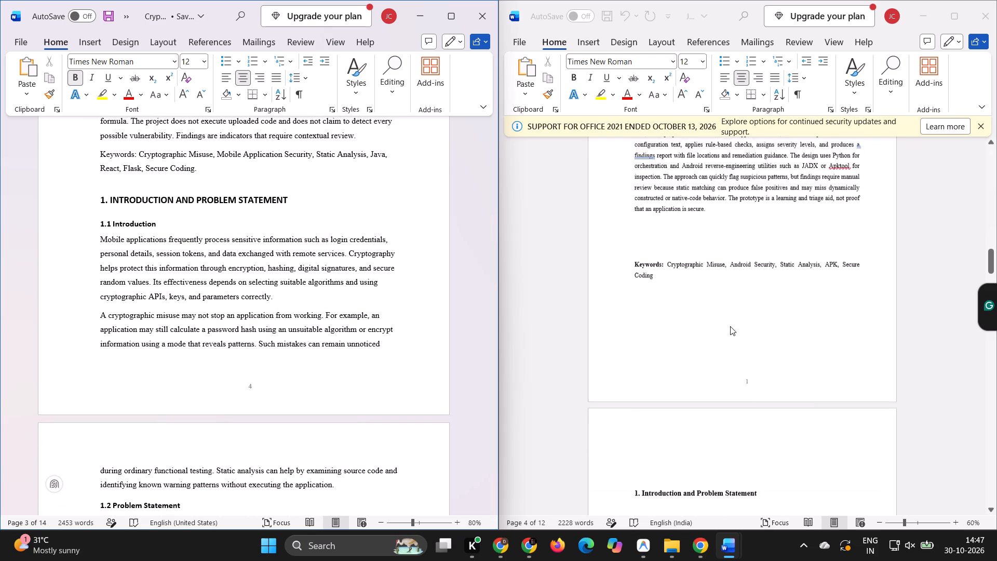
scroll(730, 326, "down", 3)
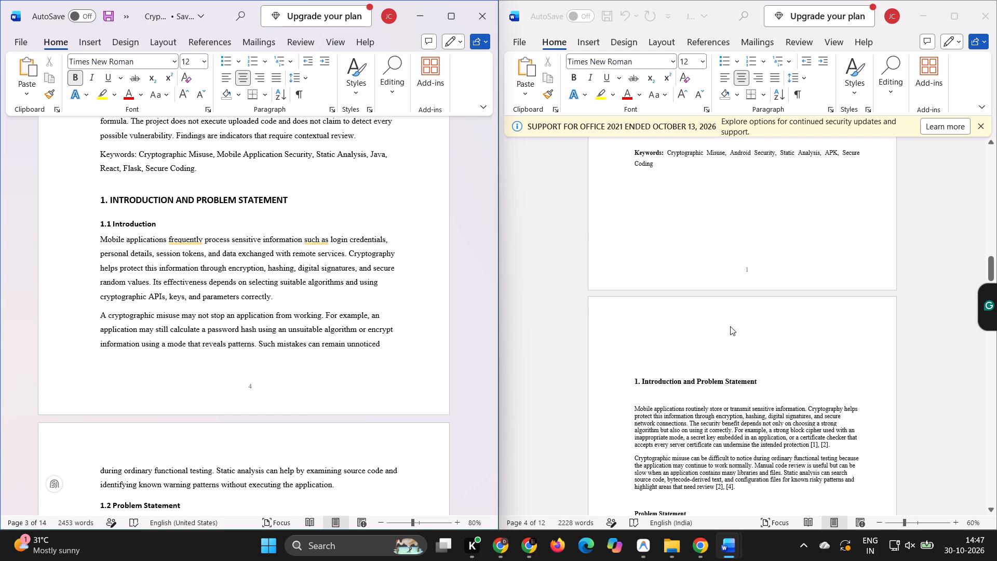
scroll(730, 326, "up", 6)
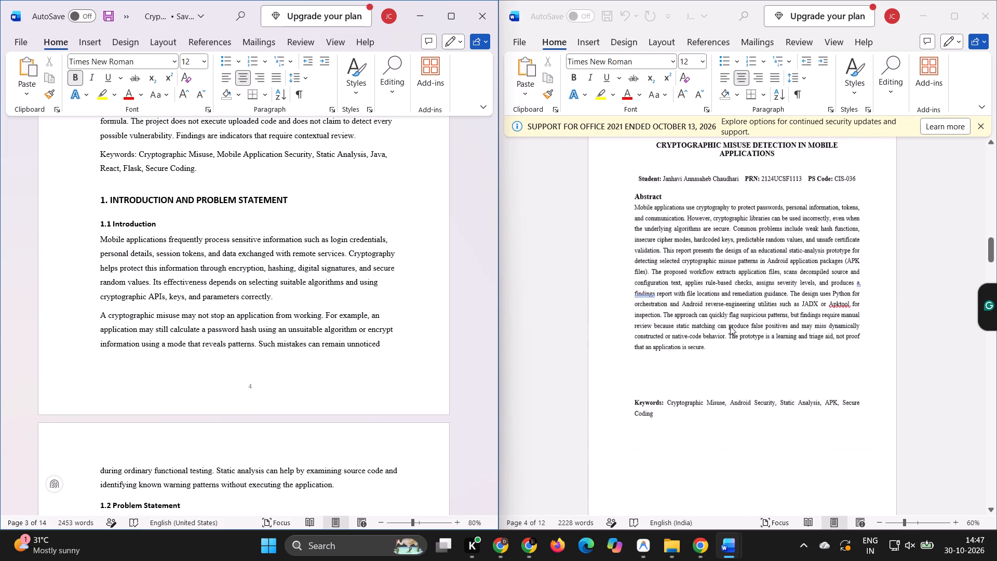
scroll(730, 326, "up", 2)
scroll(730, 326, "down", 2)
scroll(675, 349, "down", 9)
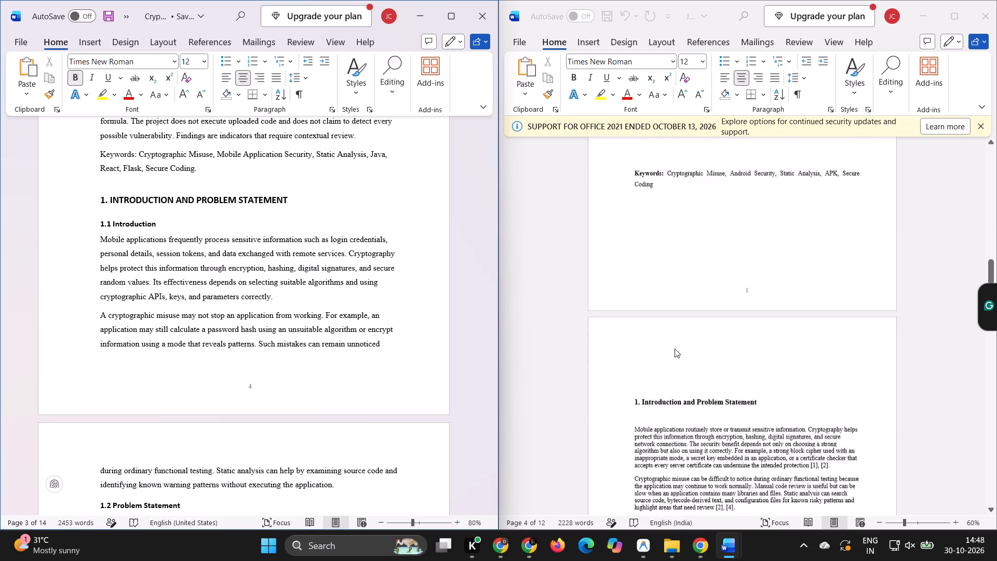
scroll(675, 349, "down", 4)
scroll(173, 286, "down", 4)
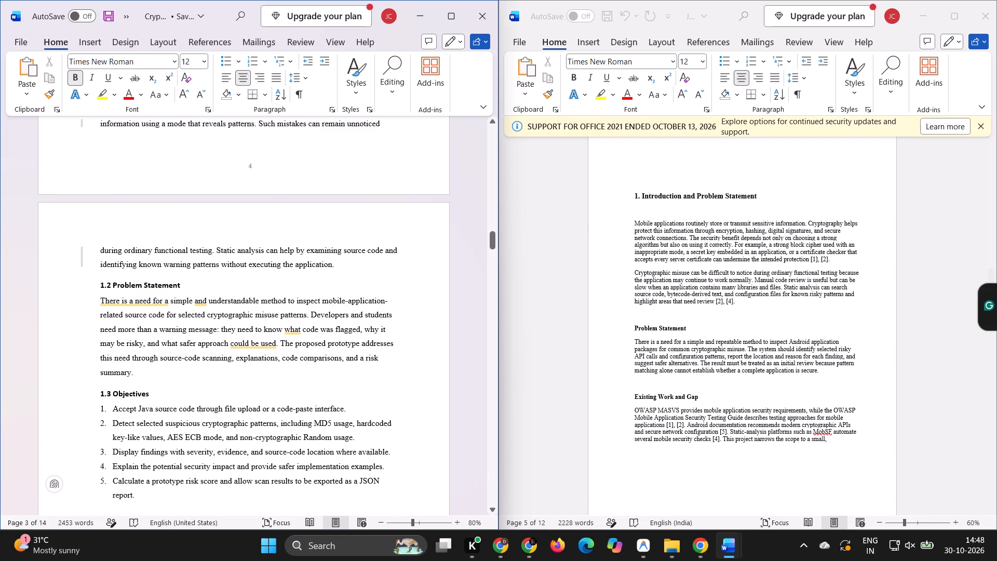
scroll(710, 339, "down", 2)
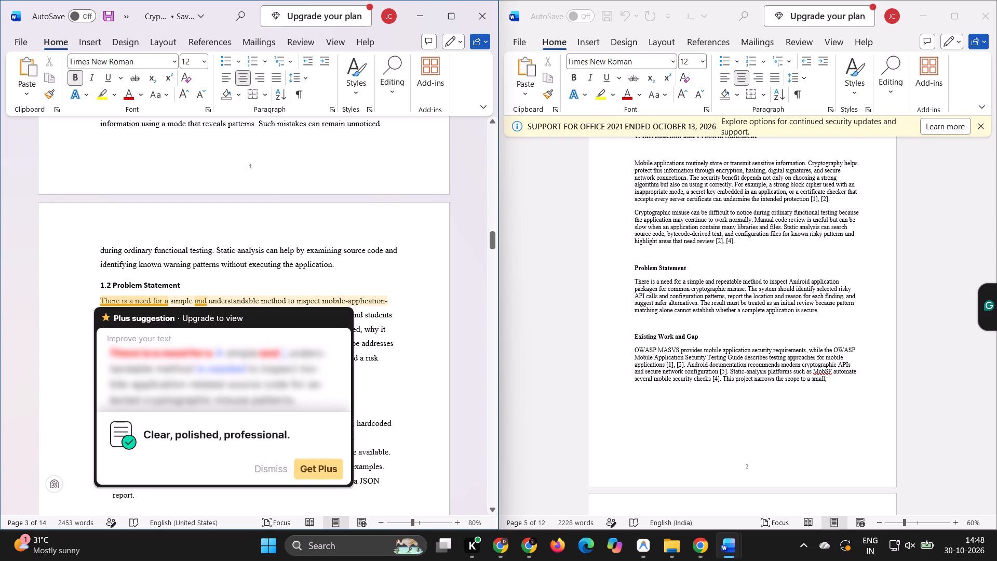
Replace the Problem Statement paragraph in Janhavi CIS.docx with the CryptoGuard report's section 1.2 text, leaving a blank line before Existing Work and Gap.
left_click_drag(100, 301, 140, 372)
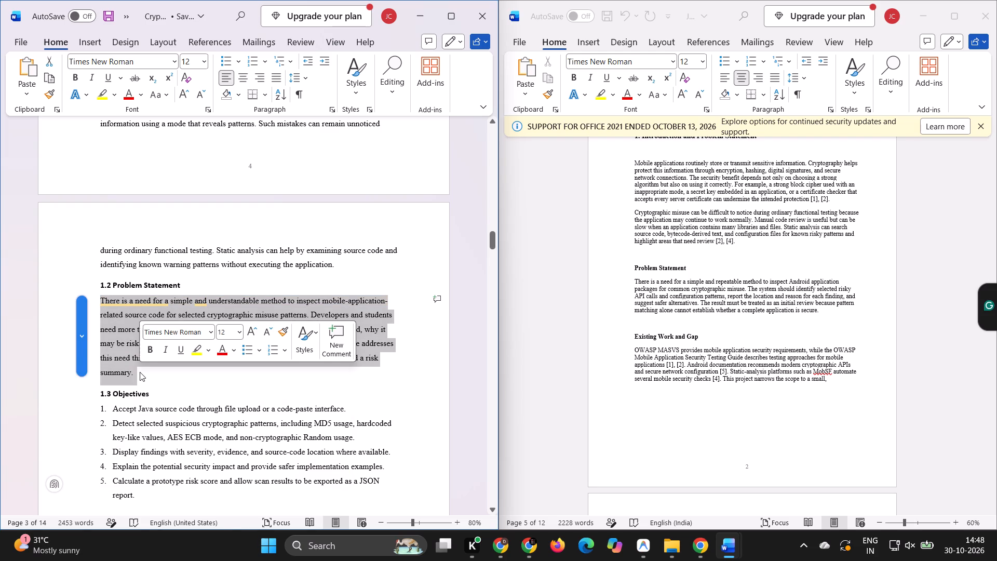
key("ctrl+c")
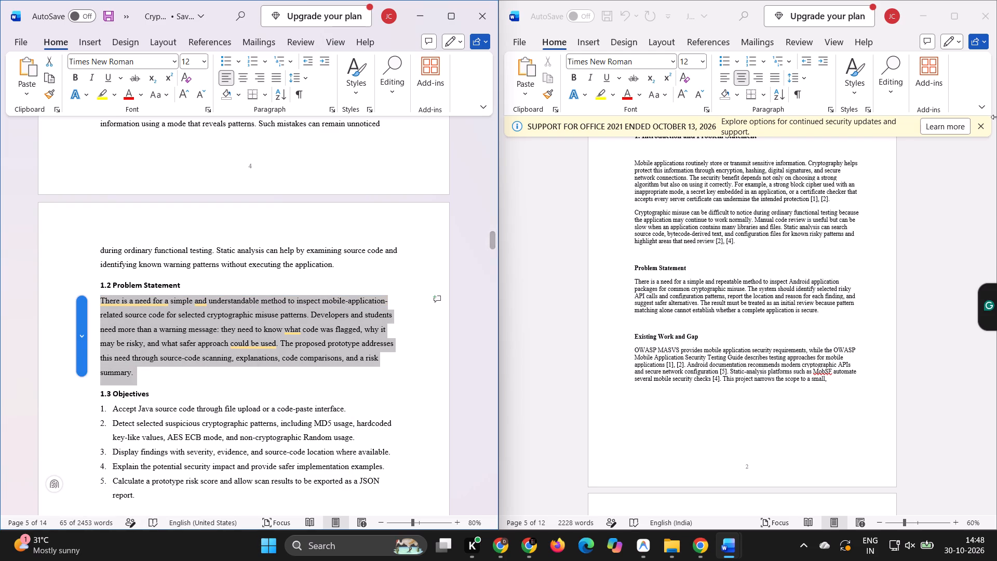
scroll(818, 222, "up", 15)
scroll(818, 222, "right", 1)
scroll(818, 222, "down", 11)
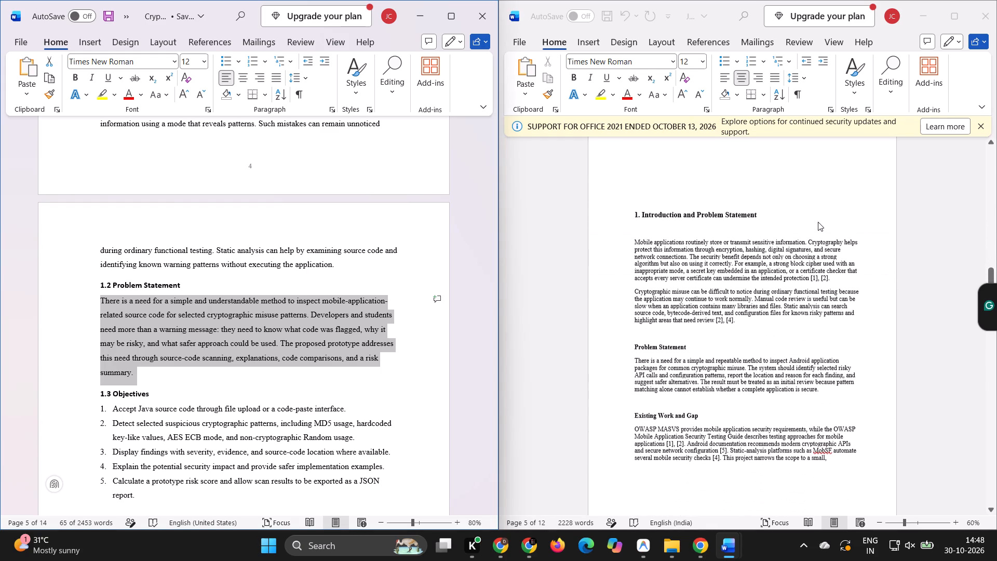
scroll(818, 222, "down", 1)
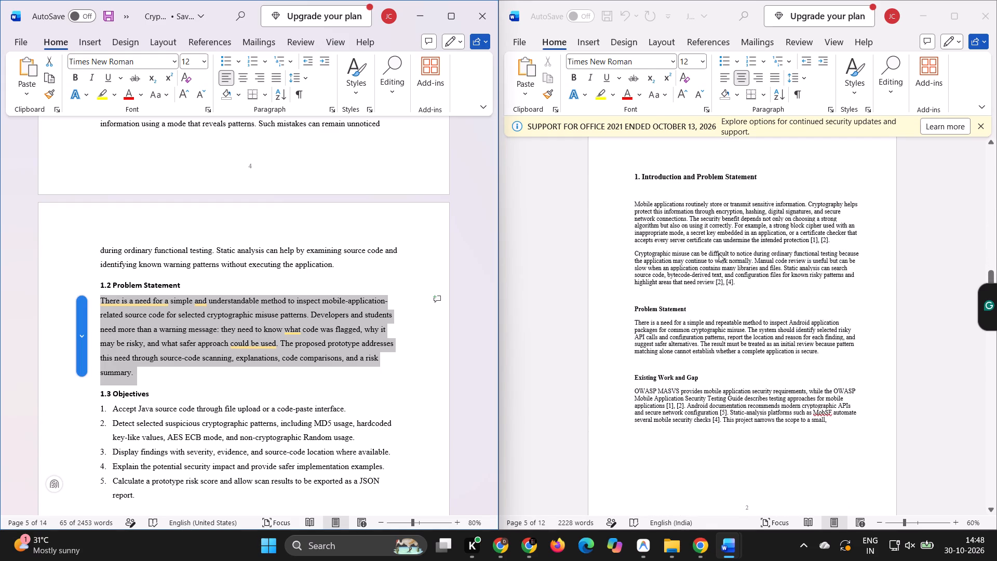
left_click(632, 320)
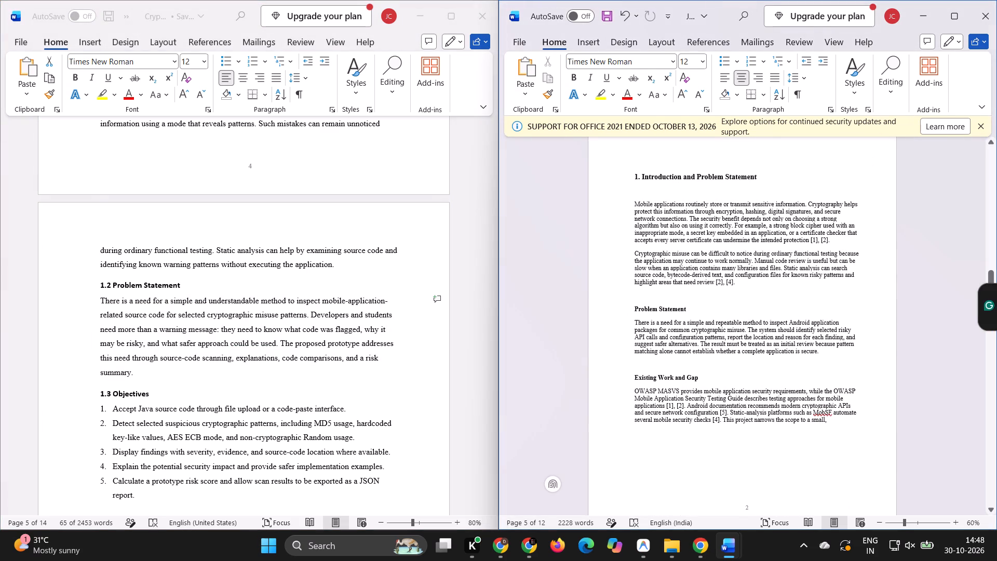
left_click_drag(636, 322, 677, 326)
left_click_drag(677, 326, 824, 355)
key("ctrl+v")
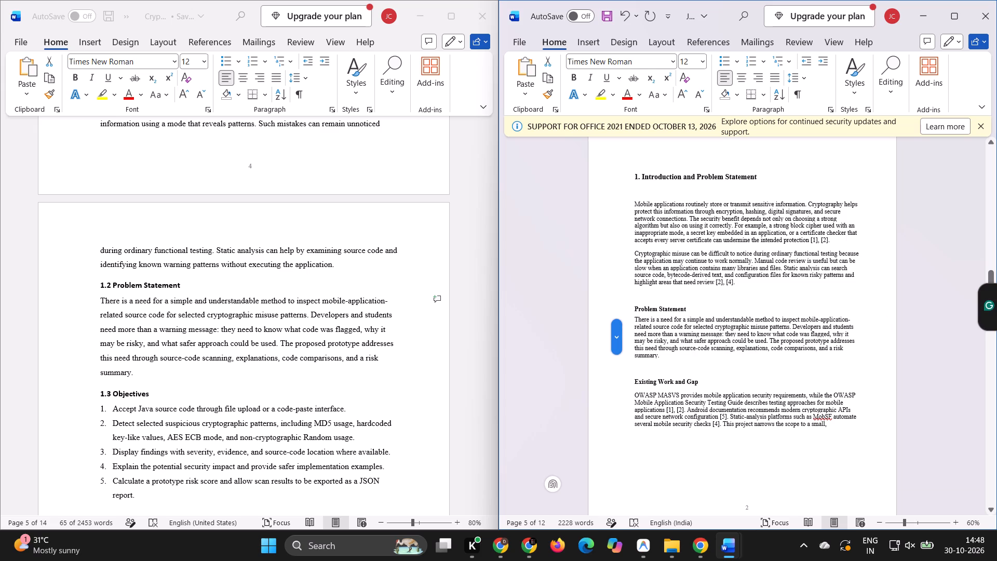
key("BackSpace")
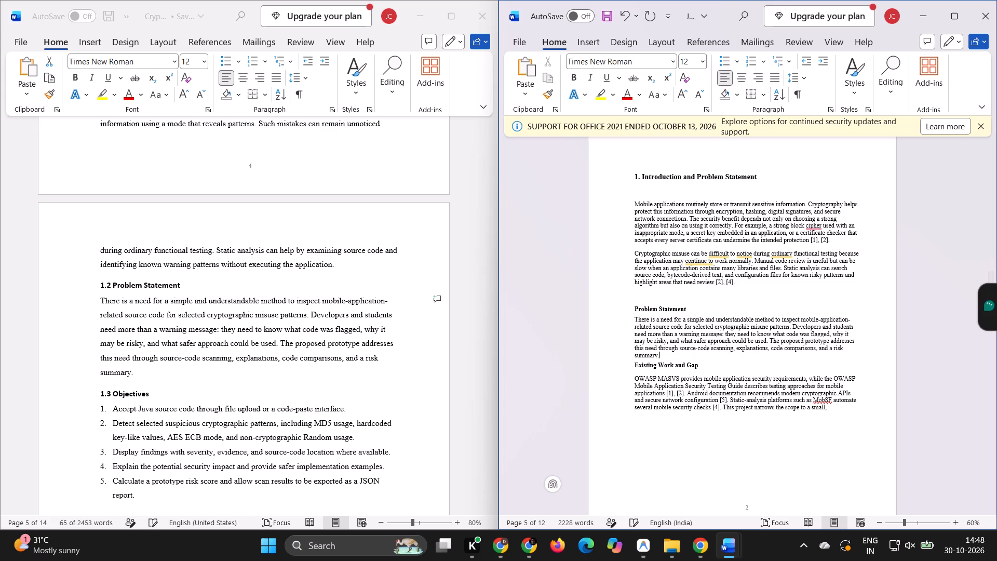
key("Return")
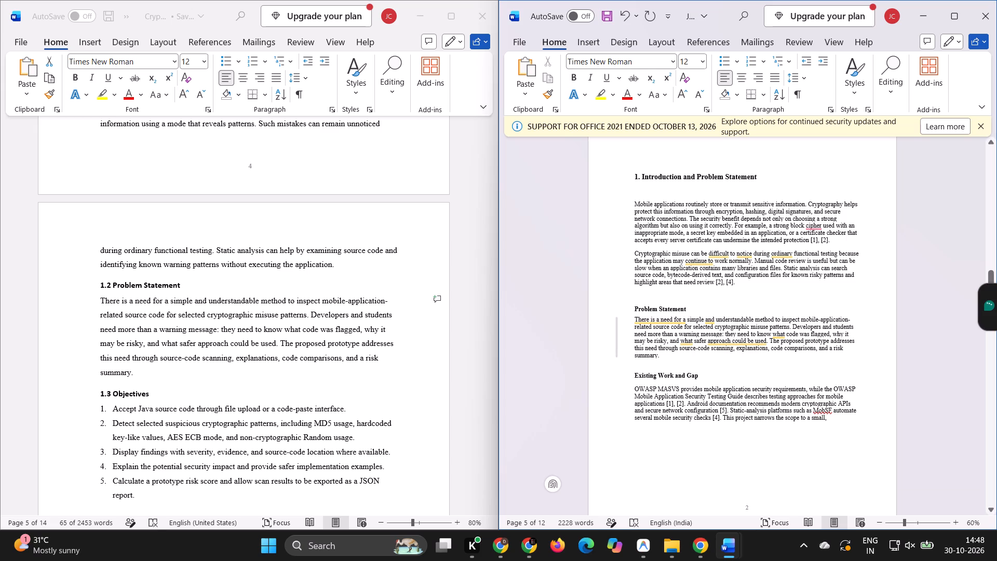
key("Return")
Compare the introduction, existing work and objectives sections of both reports around the replaced problem statement.
scroll(851, 320, "down", 6)
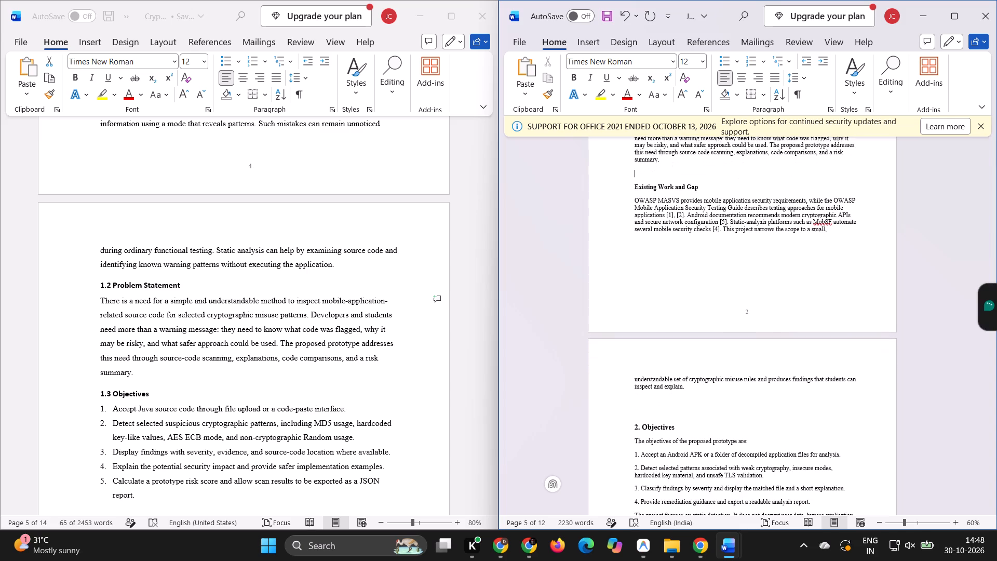
scroll(215, 332, "down", 2)
scroll(215, 332, "up", 2)
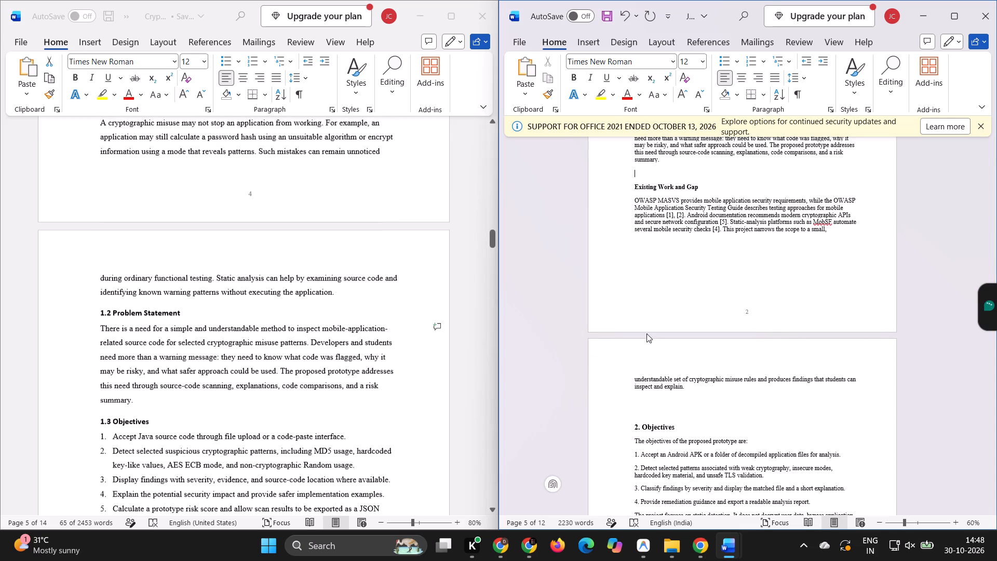
scroll(647, 333, "up", 4)
scroll(393, 297, "right", 1)
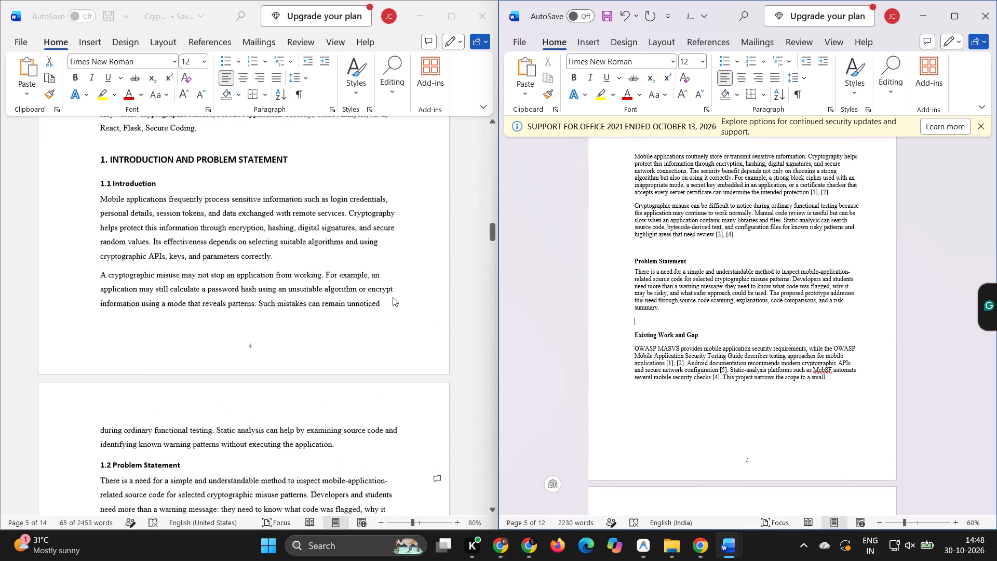
scroll(393, 297, "right", 1)
scroll(907, 403, "down", 4)
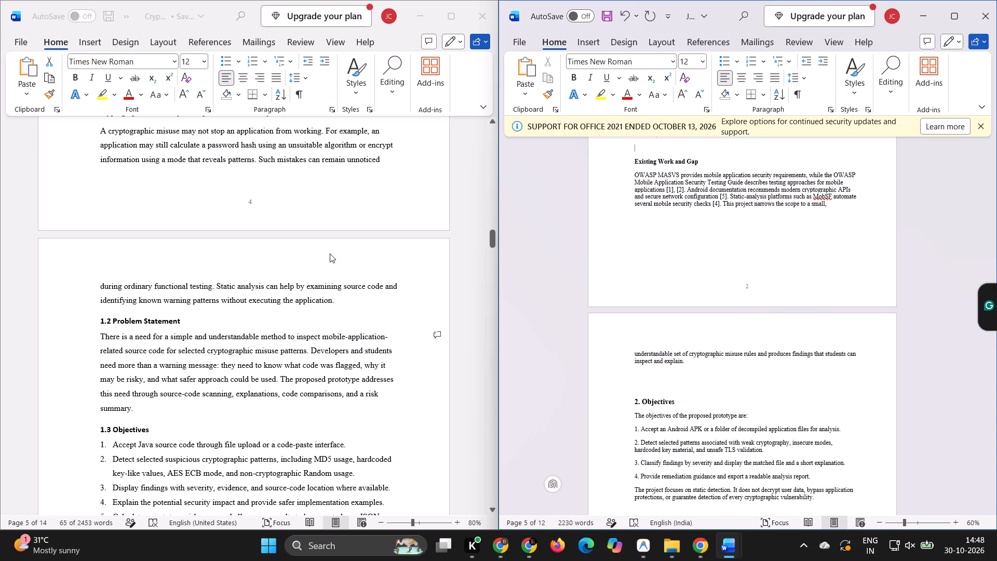
scroll(162, 226, "up", 1)
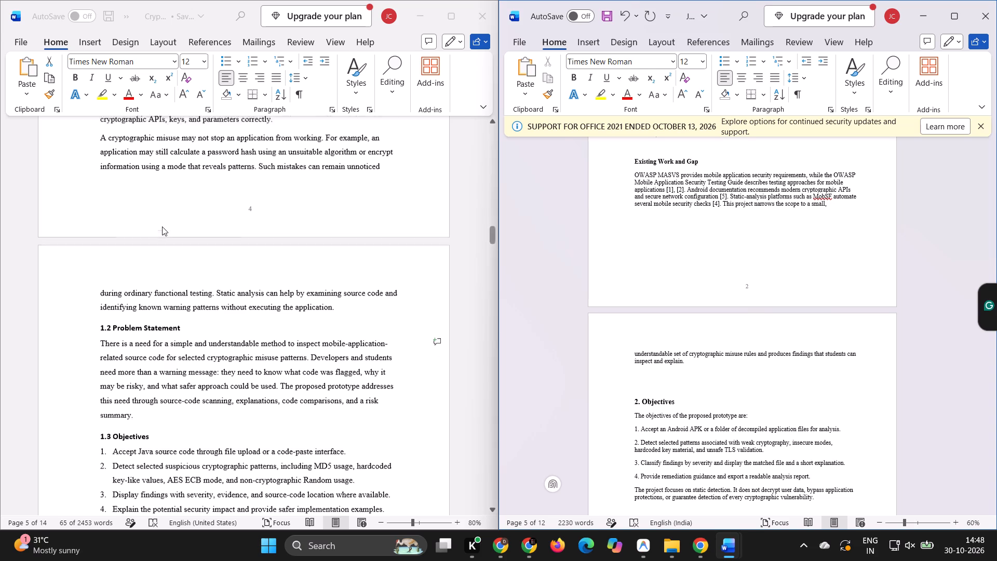
scroll(162, 226, "up", 5)
scroll(162, 226, "right", 1)
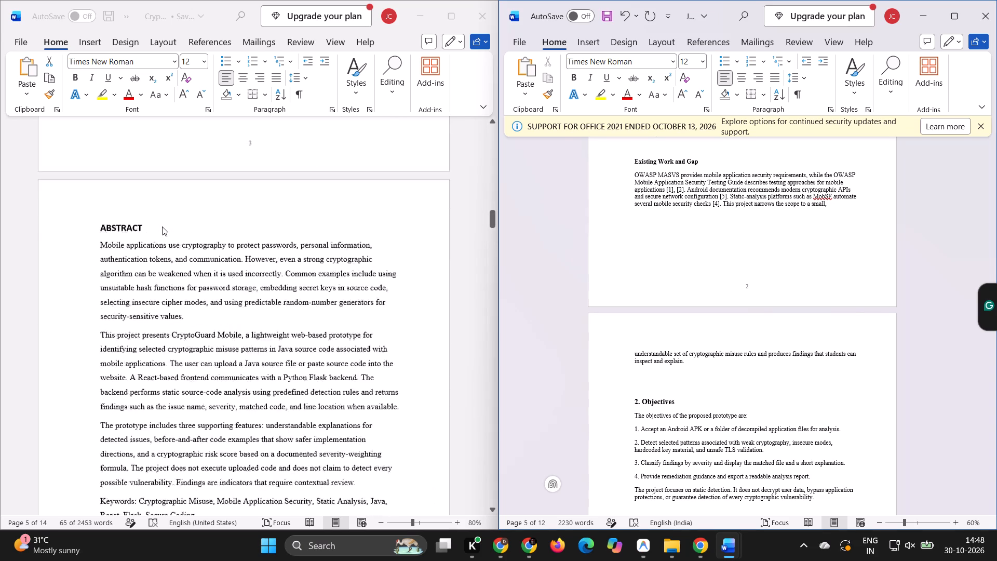
scroll(162, 226, "right", 1)
scroll(162, 226, "down", 7)
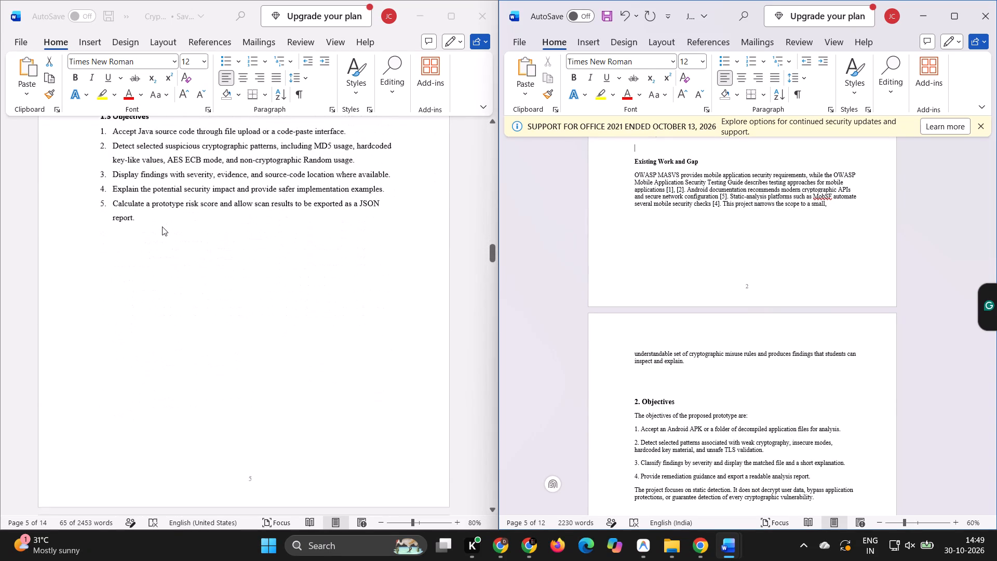
scroll(162, 226, "up", 1)
scroll(307, 237, "up", 4)
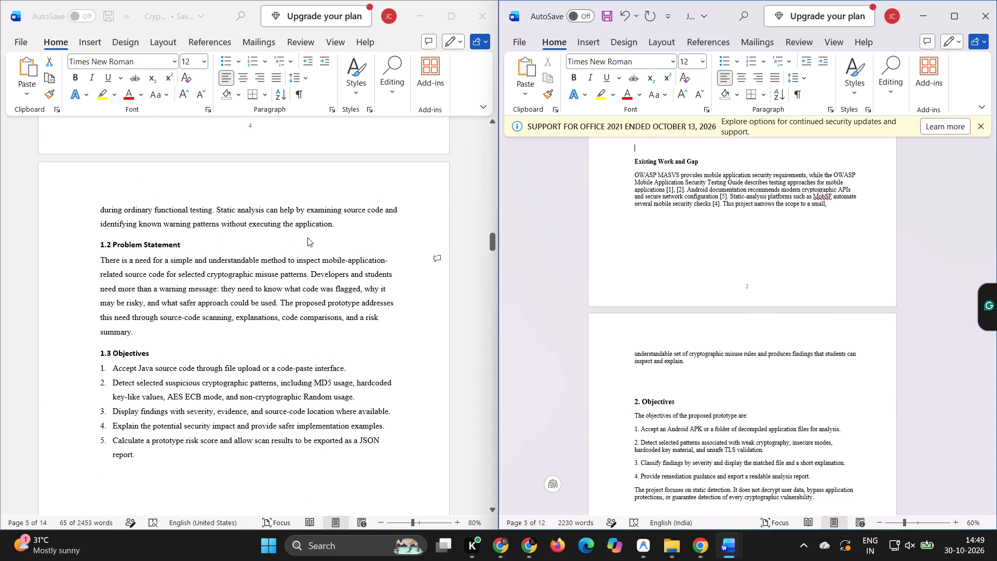
scroll(722, 262, "up", 2)
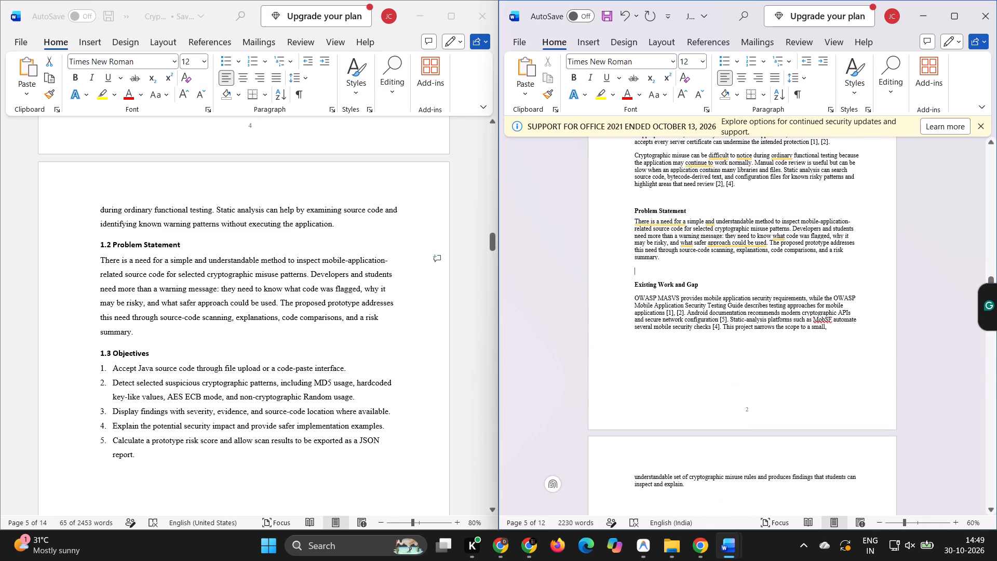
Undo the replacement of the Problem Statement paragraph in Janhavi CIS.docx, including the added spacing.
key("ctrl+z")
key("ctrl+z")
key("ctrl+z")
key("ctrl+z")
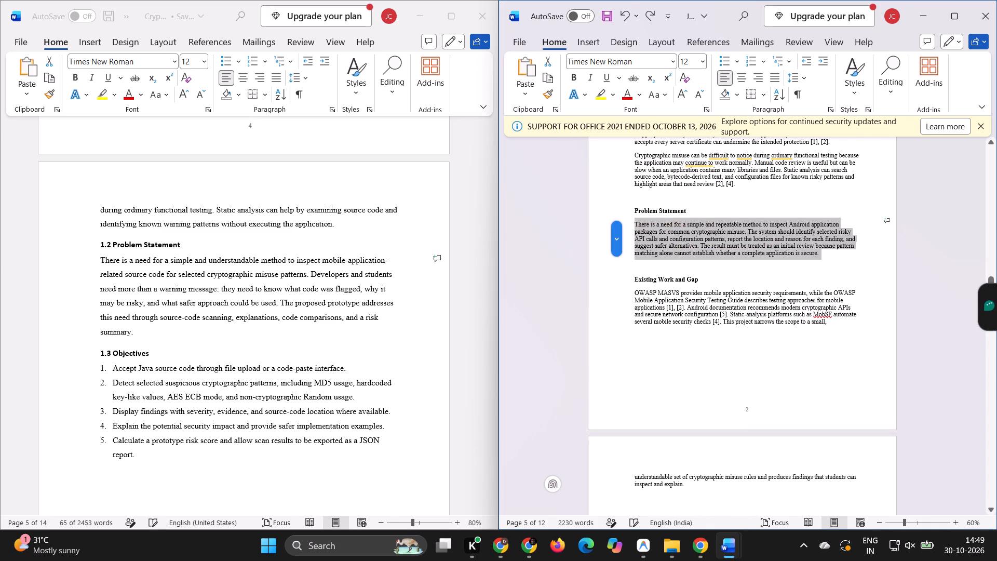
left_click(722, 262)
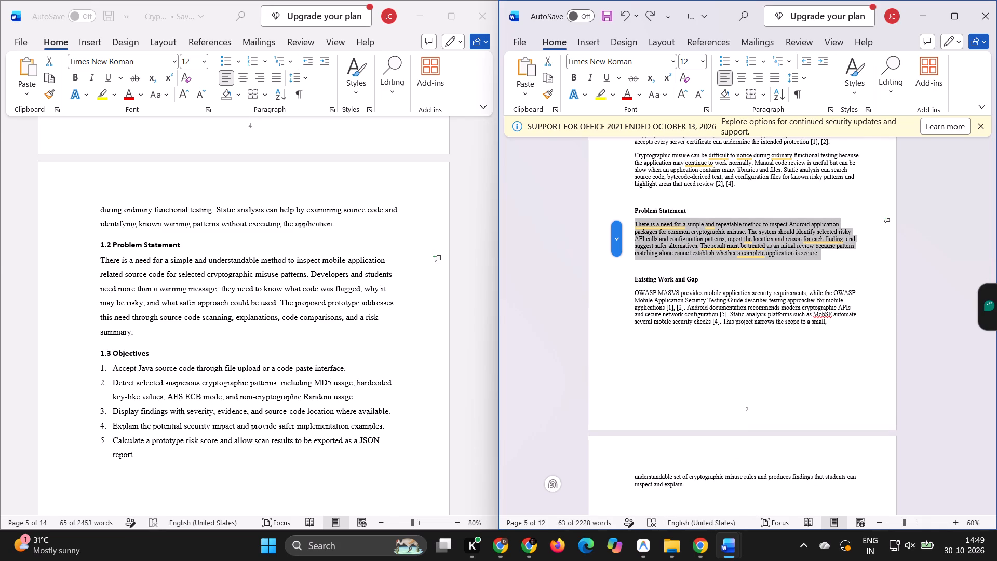
Replace the Problem Statement paragraph in Janhavi CIS.docx with the paragraph from section 1.2 of the CryptoGuard report.
left_click_drag(138, 333, 109, 280)
key("ctrl+c")
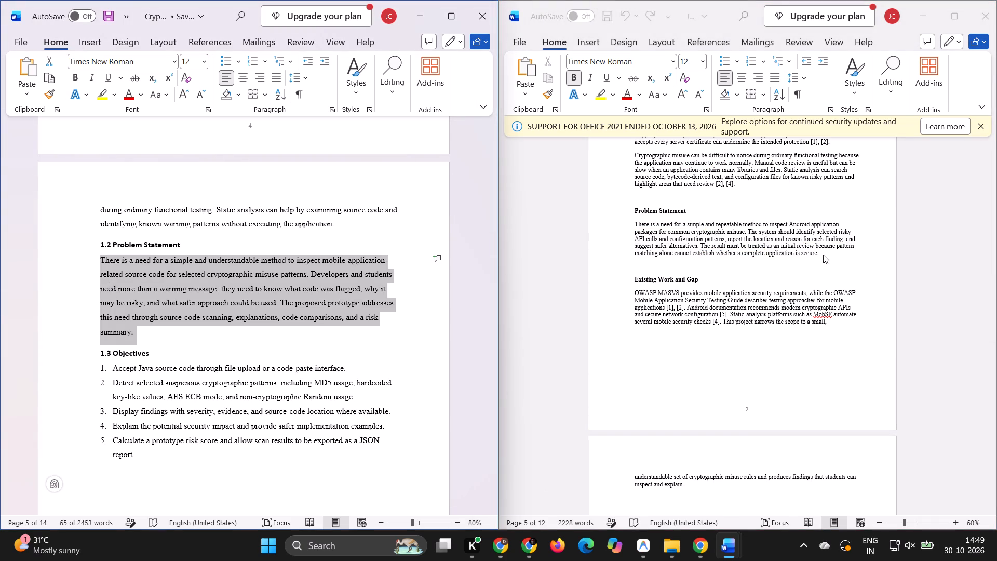
left_click_drag(823, 255, 635, 222)
left_click_drag(635, 222, 826, 253)
key("ctrl+v")
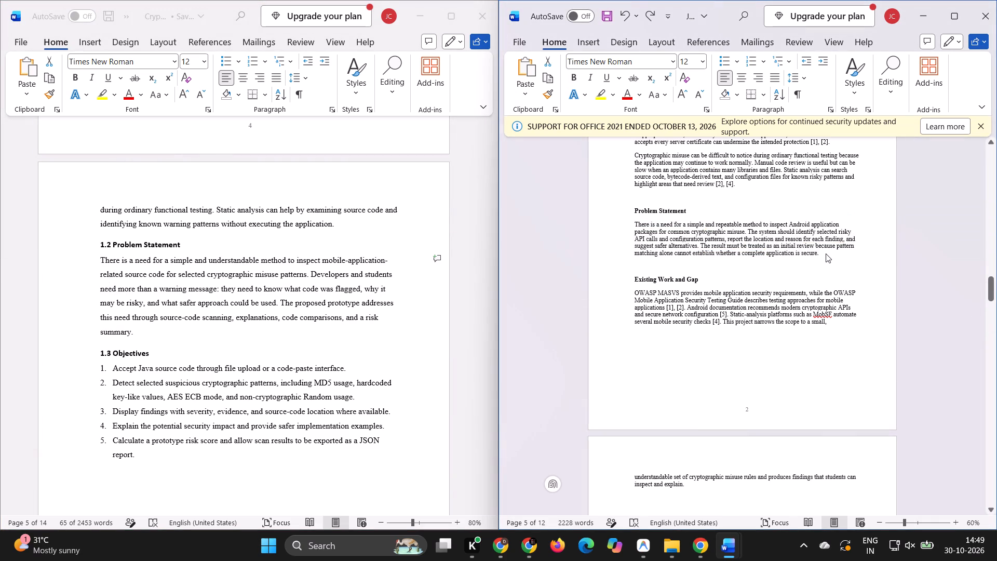
Replace the numbered objectives and closing paragraph under 2. Objectives in Janhavi CIS.docx with the five objectives from the CryptoGuard report's section 1.3.
scroll(733, 337, "down", 2)
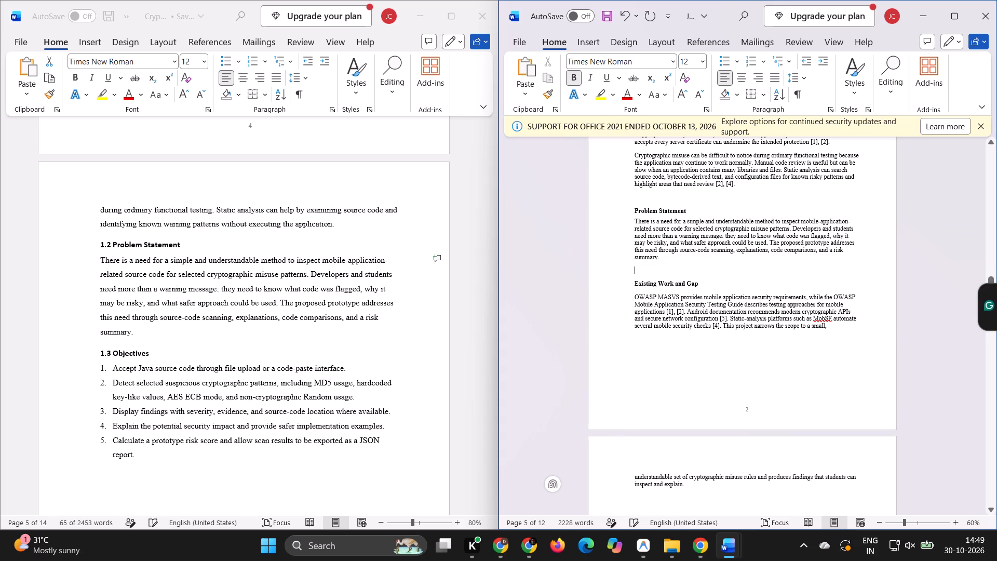
scroll(733, 337, "down", 8)
scroll(205, 264, "down", 3)
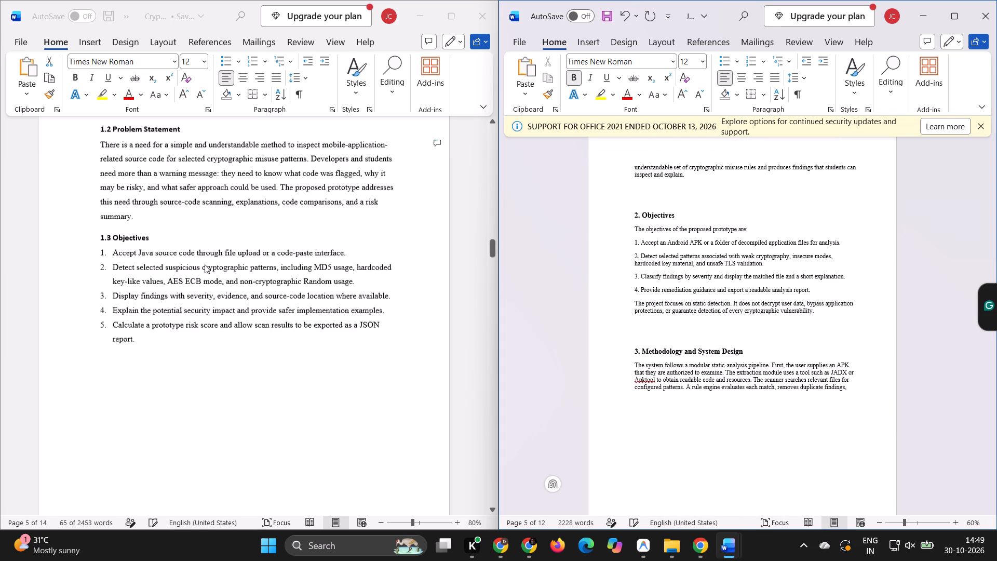
scroll(205, 264, "down", 1)
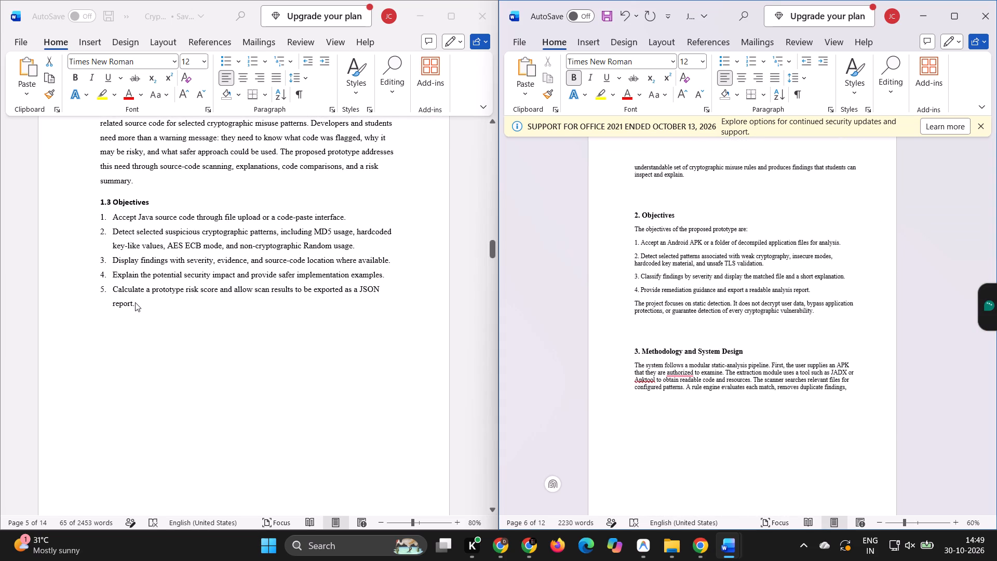
left_click_drag(136, 302, 99, 219)
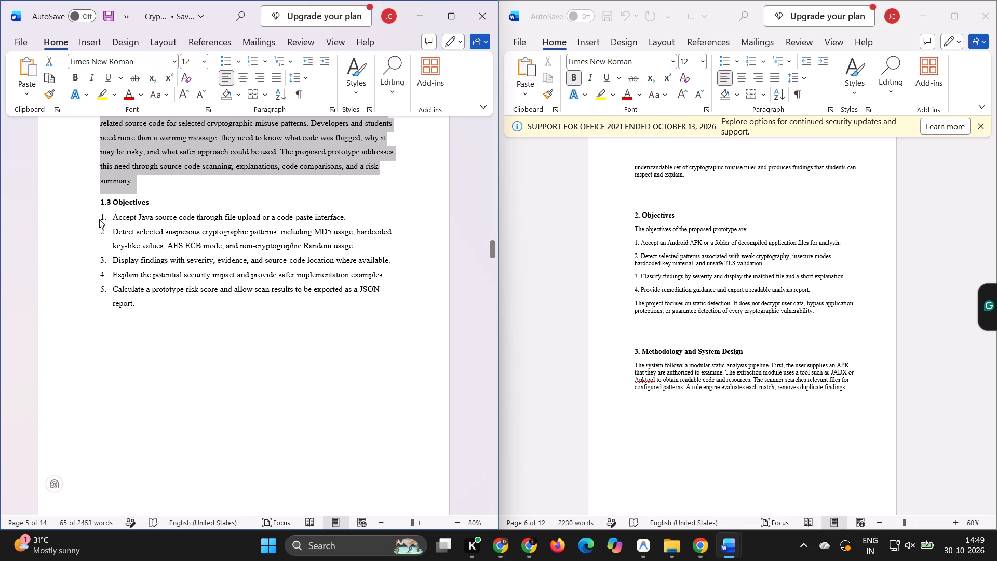
left_click(112, 219)
left_click_drag(111, 217, 136, 304)
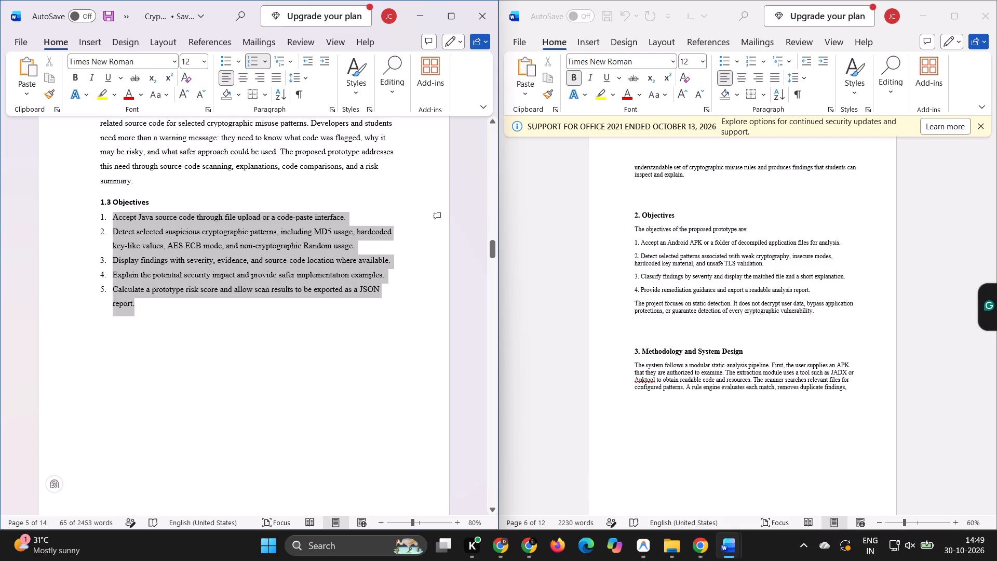
left_click_drag(136, 304, 136, 305)
key("ctrl+c")
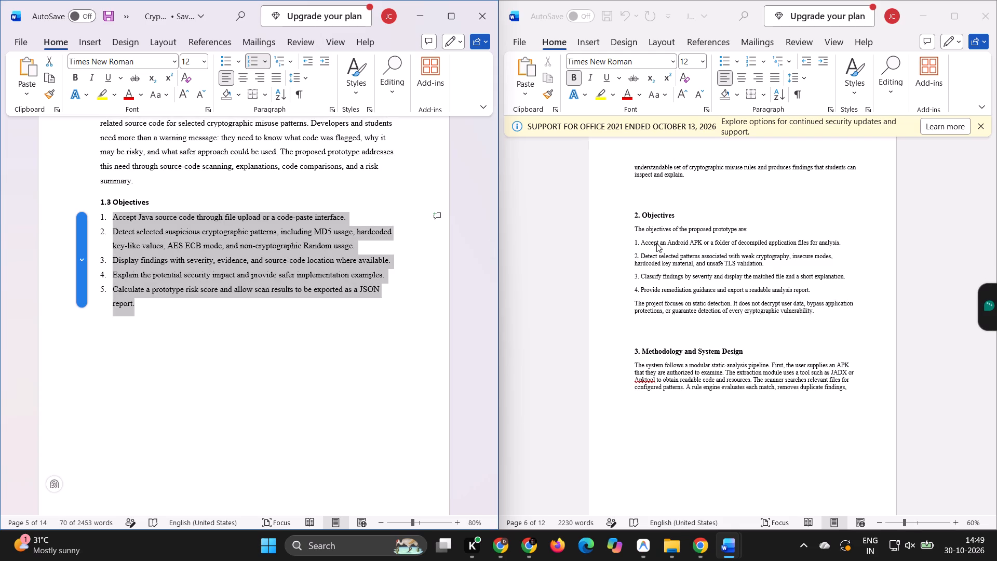
left_click(656, 243)
left_click_drag(640, 242, 725, 288)
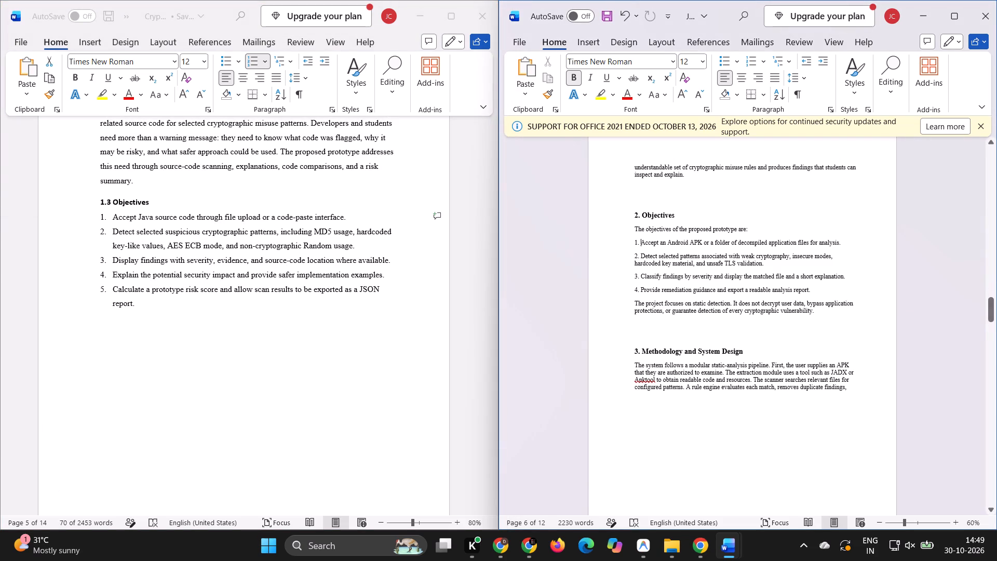
left_click_drag(725, 288, 821, 314)
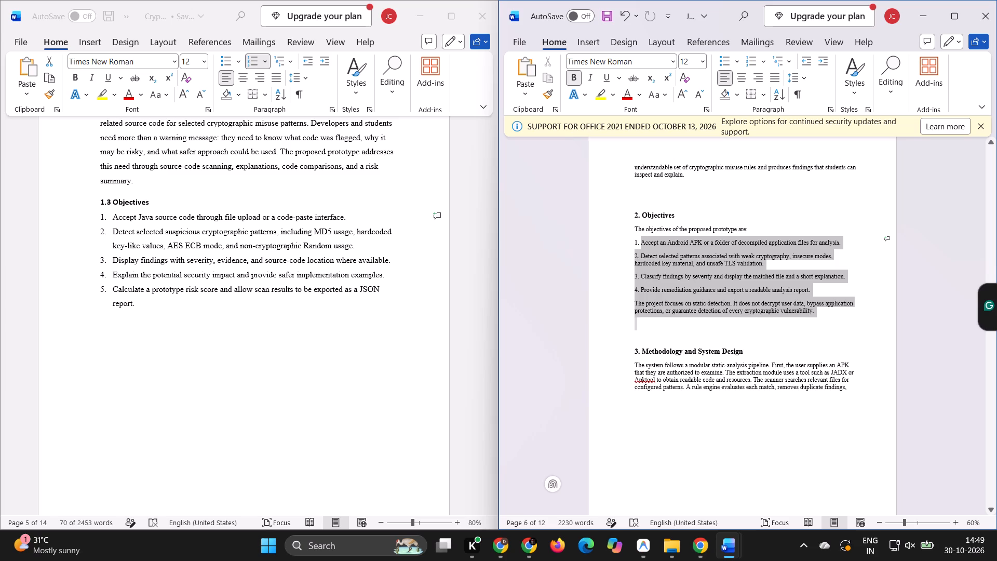
key("ctrl+v")
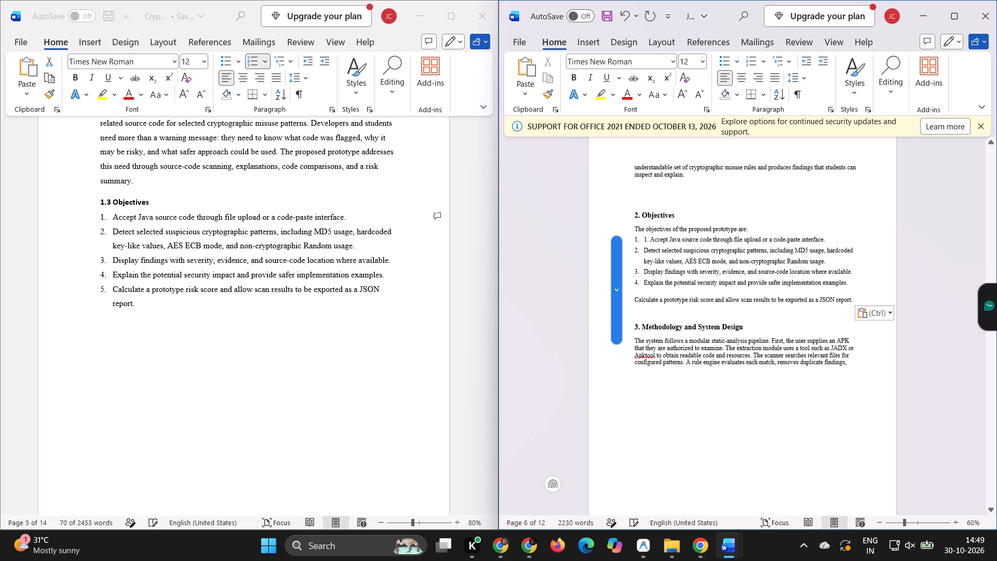
Remove the duplicate "1." from the first pasted objective and make the prototype risk score sentence list item 5.
left_click(646, 238)
key("BackSpace")
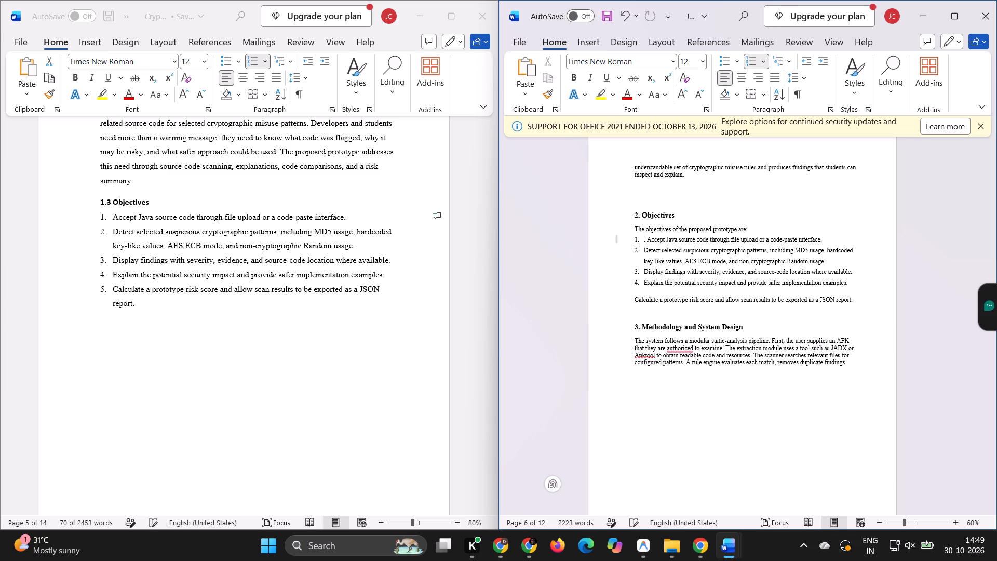
key("Delete")
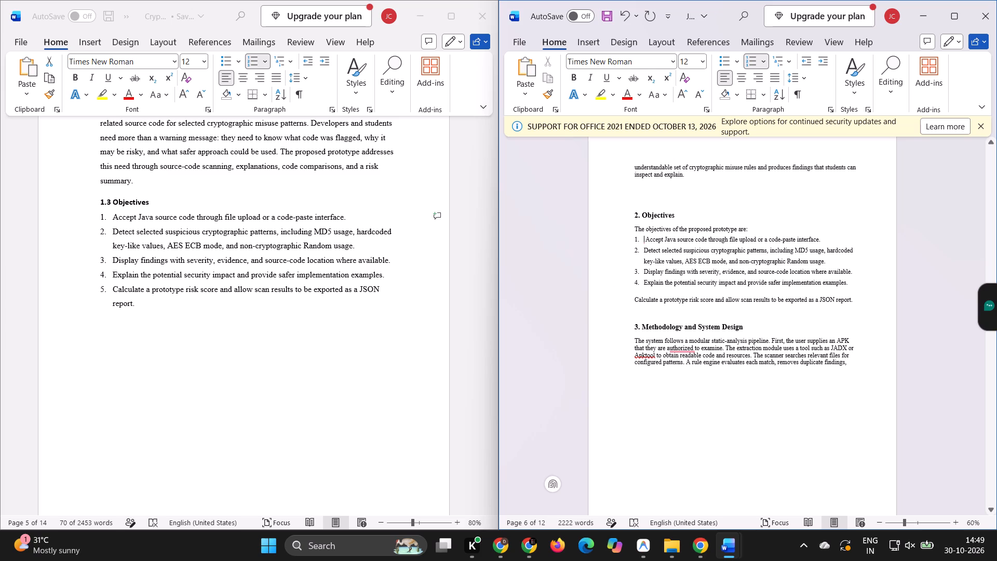
left_click(634, 299)
key("BackSpace")
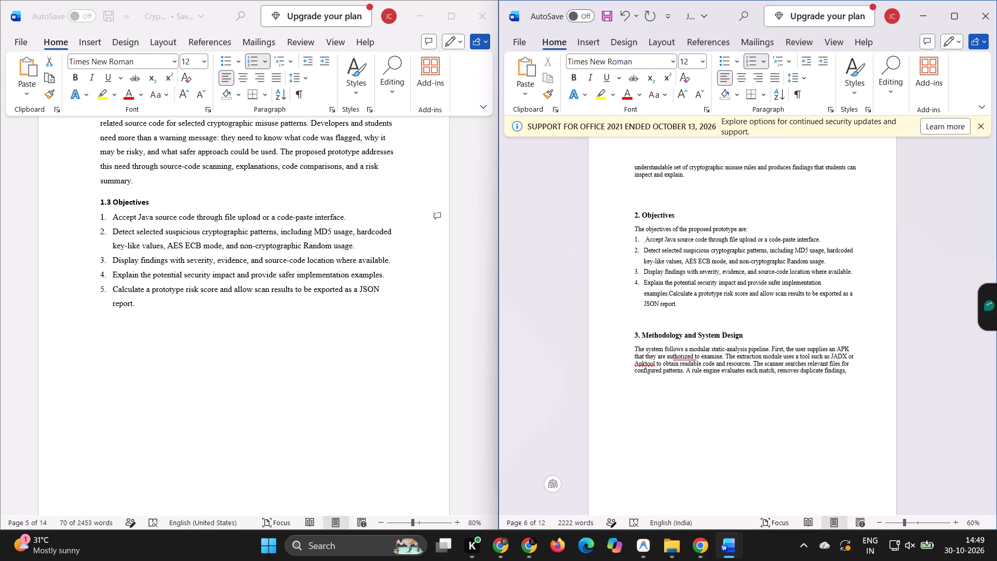
key("Return")
Compare the CryptoGuard report's literature review and system design sections with the Methodology and System Design section in Janhavi CIS.docx.
scroll(311, 344, "down", 4)
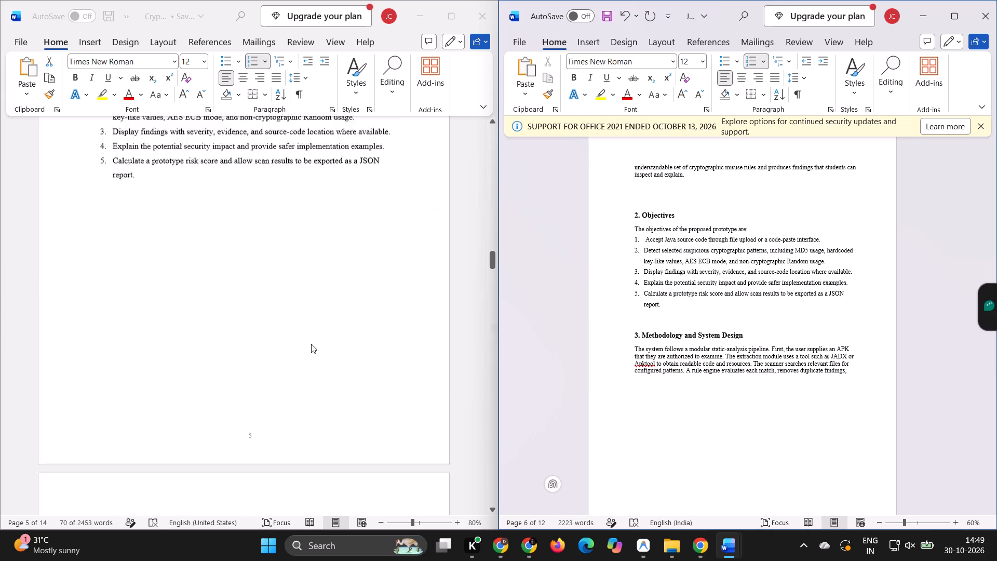
scroll(311, 344, "down", 3)
scroll(725, 375, "down", 4)
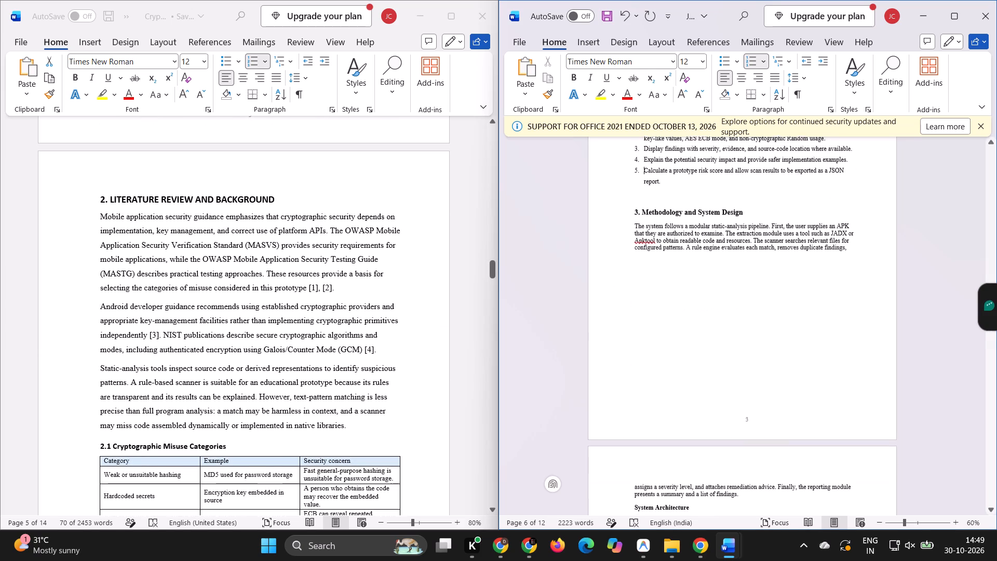
scroll(725, 375, "down", 9)
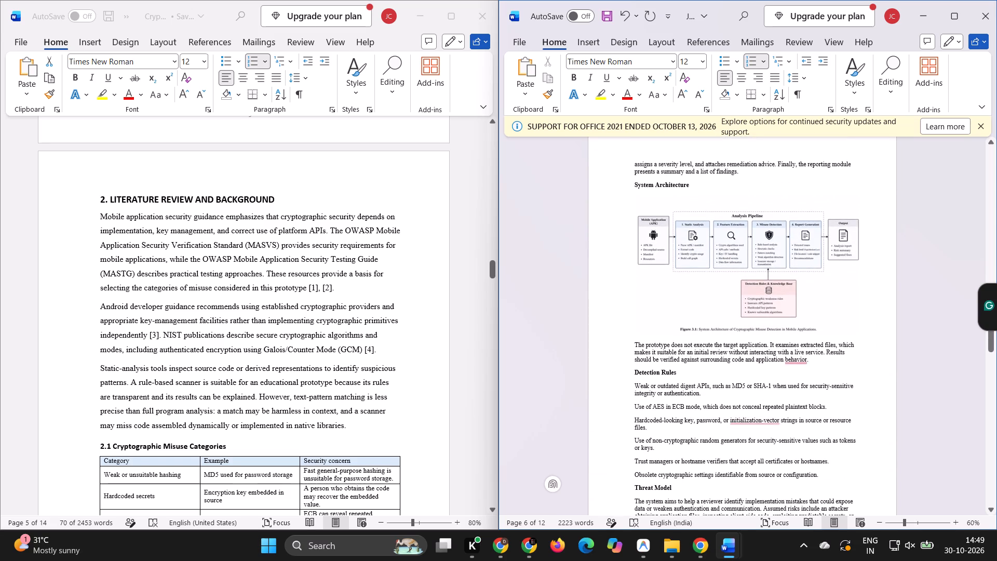
scroll(725, 375, "up", 4)
scroll(419, 289, "down", 3)
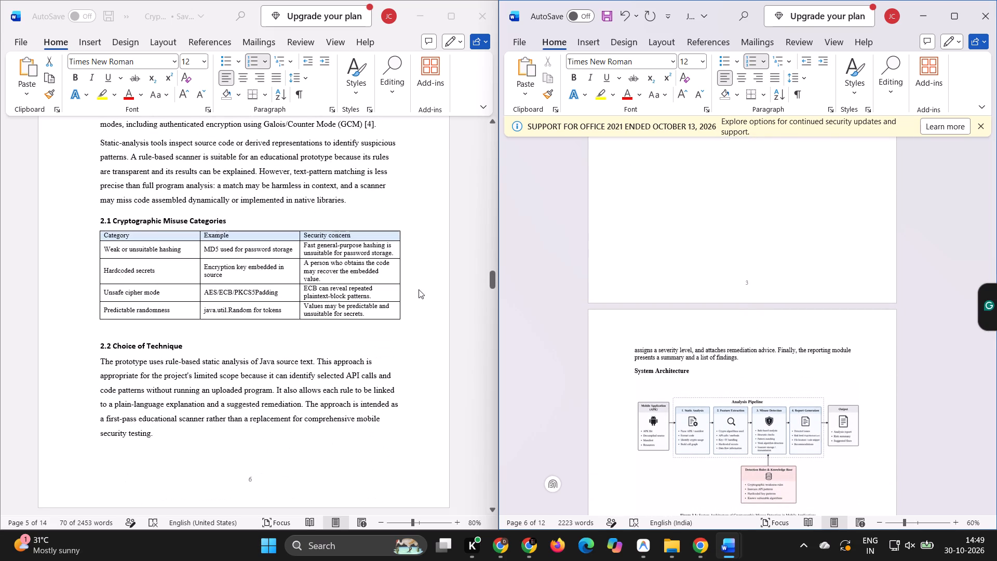
scroll(419, 289, "down", 7)
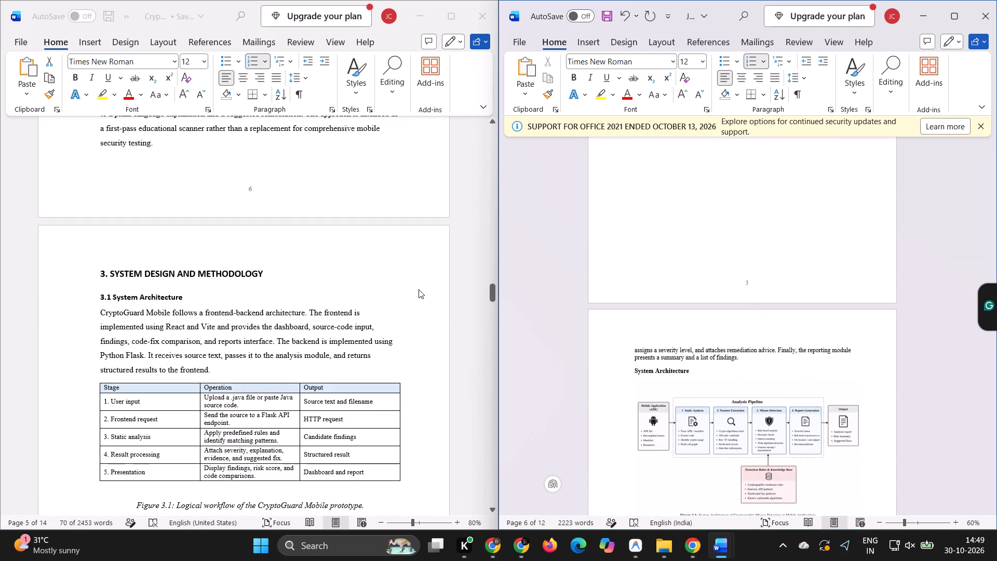
Insert seven blank lines between the objectives list and the 3. Methodology and System Design heading in Janhavi CIS.docx.
scroll(717, 291, "up", 3)
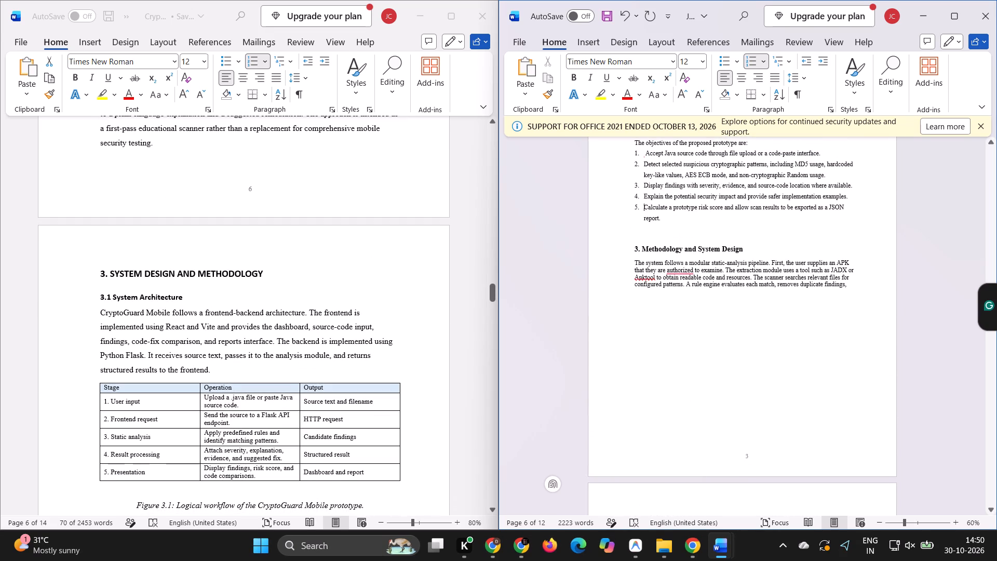
left_click(666, 227)
left_click(665, 241)
key("Return")
scroll(665, 241, "down", 2)
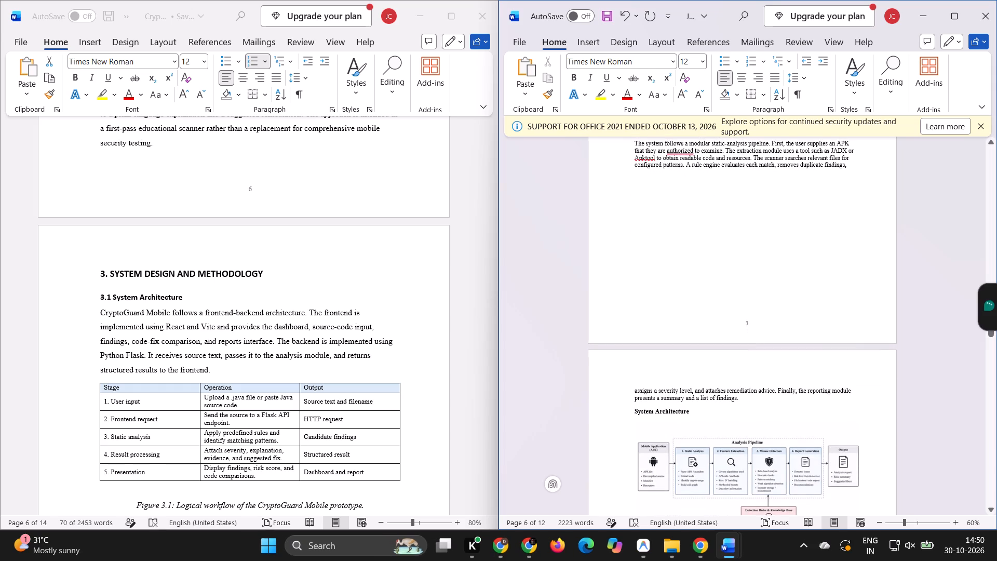
key("Return")
key("Return")
key("Return")
key("Return")
key("Return")
key("Return")
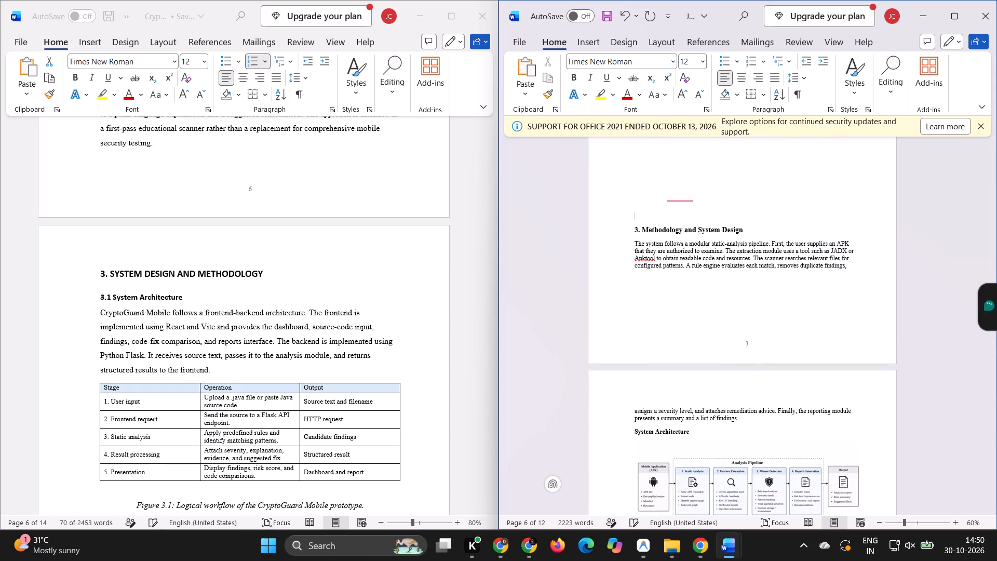
Check the spacing above 3. Methodology and System Design and compare that section with the CryptoGuard report's section 3.
scroll(665, 241, "up", 2)
scroll(674, 168, "up", 3)
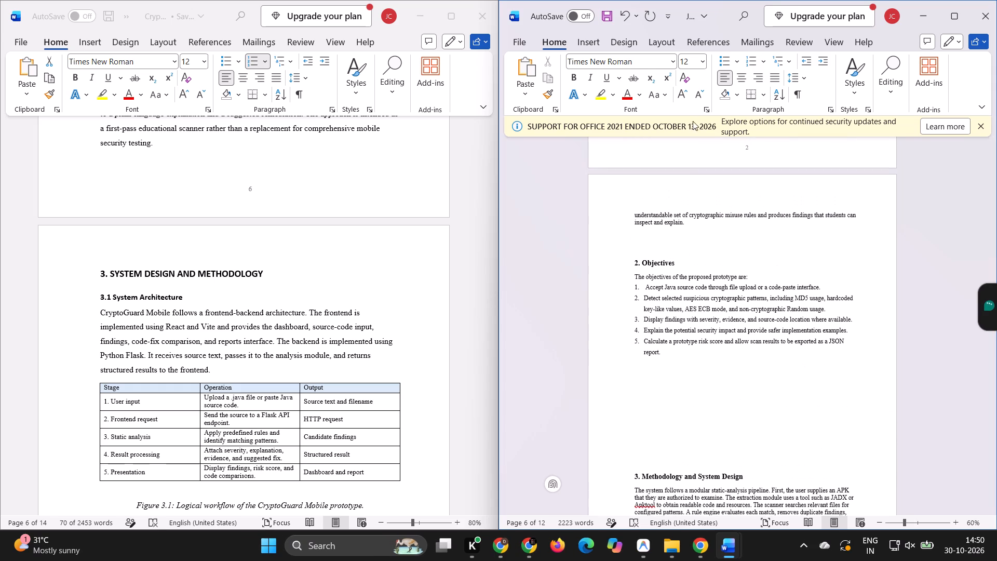
scroll(658, 302, "down", 4)
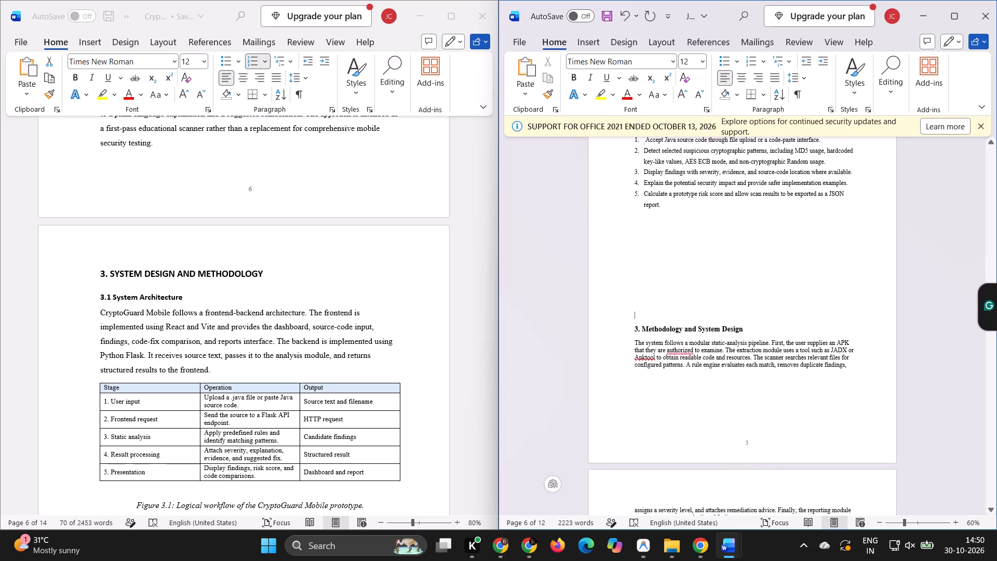
scroll(655, 314, "down", 2)
scroll(297, 326, "down", 2)
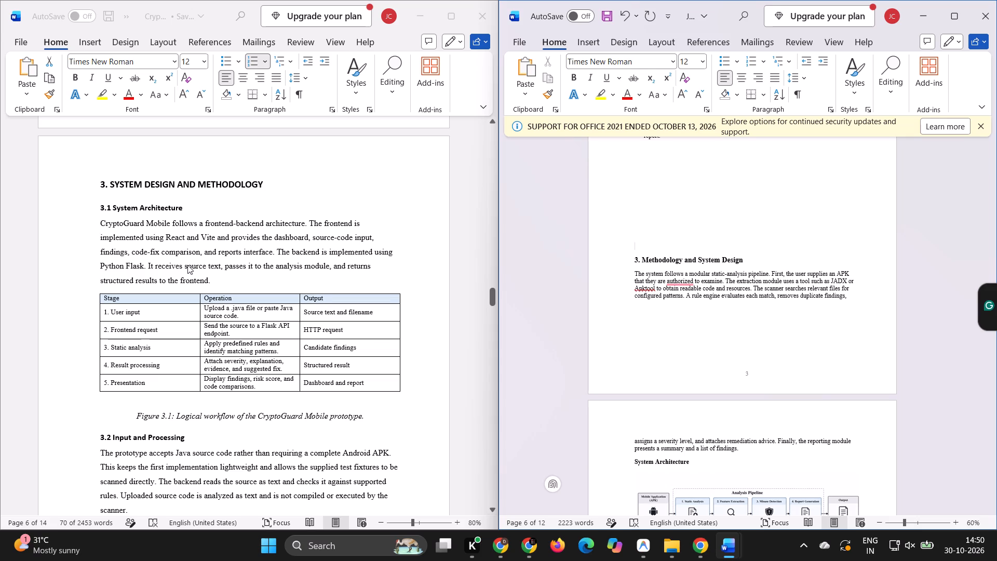
scroll(187, 265, "up", 7)
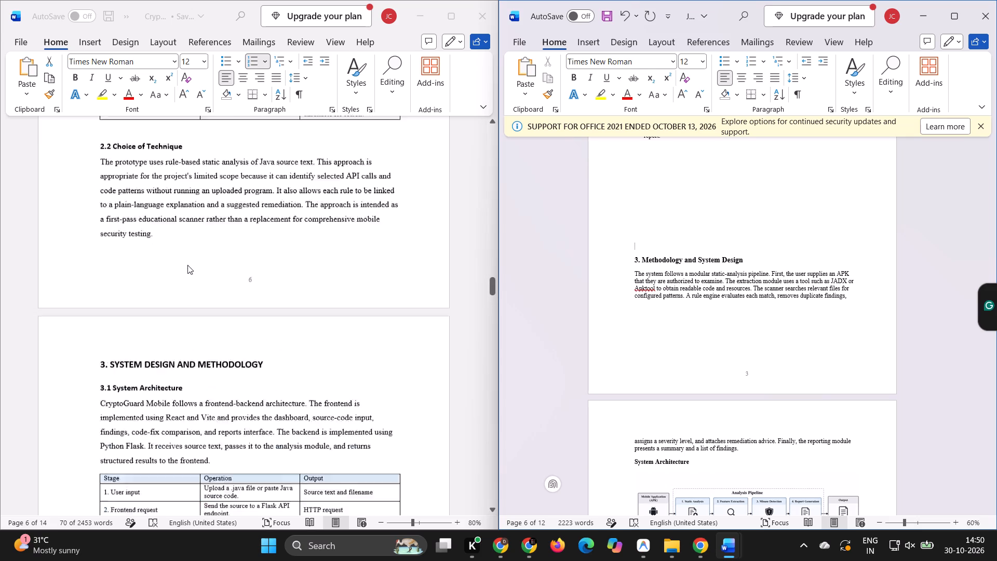
scroll(187, 265, "down", 10)
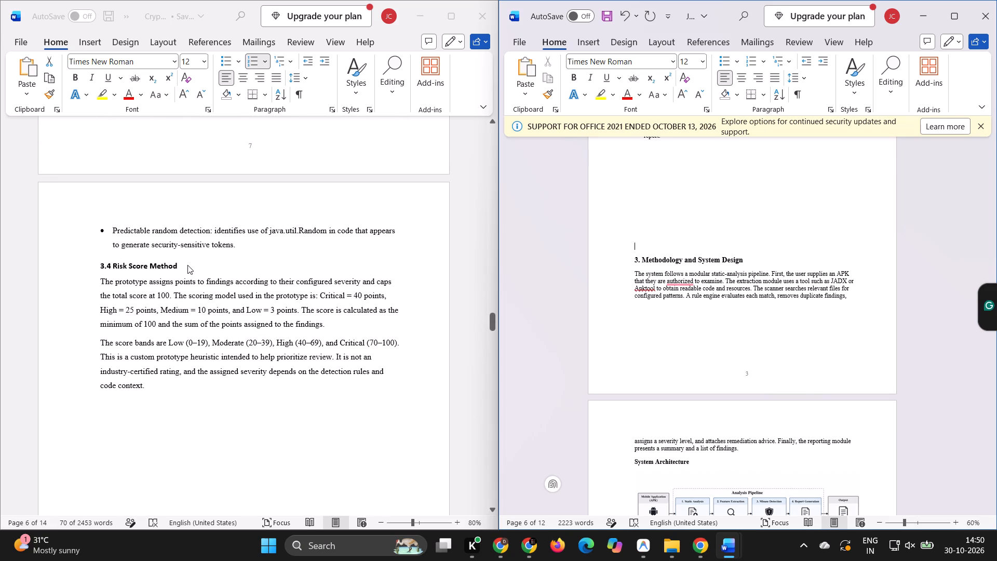
scroll(672, 332, "down", 1)
scroll(255, 252, "up", 5)
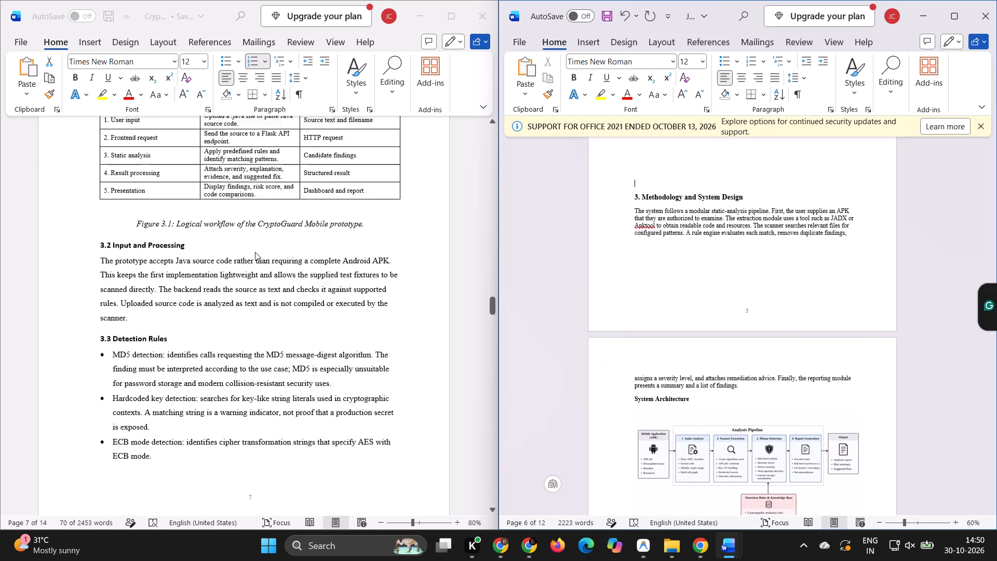
scroll(255, 252, "up", 4)
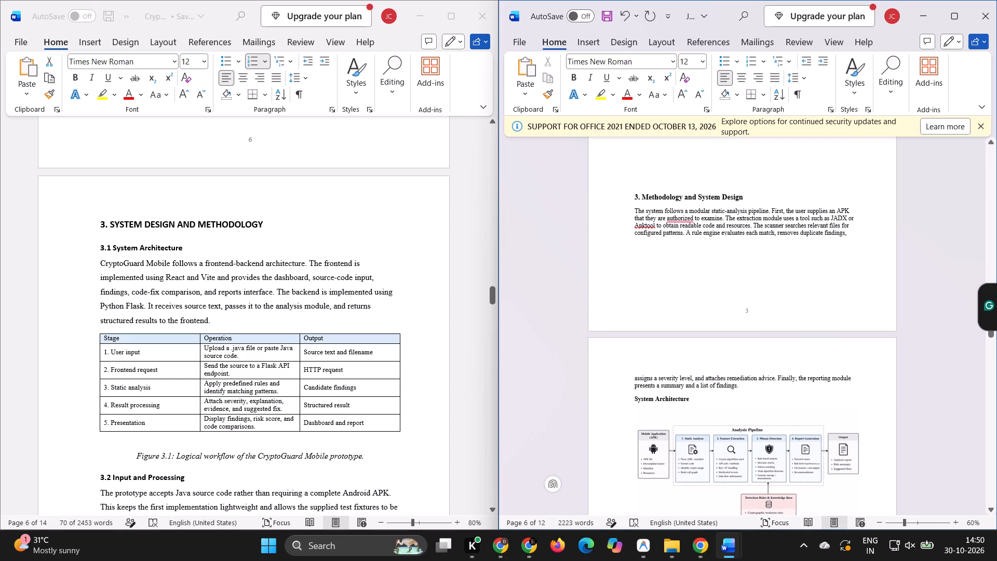
scroll(824, 370, "down", 1)
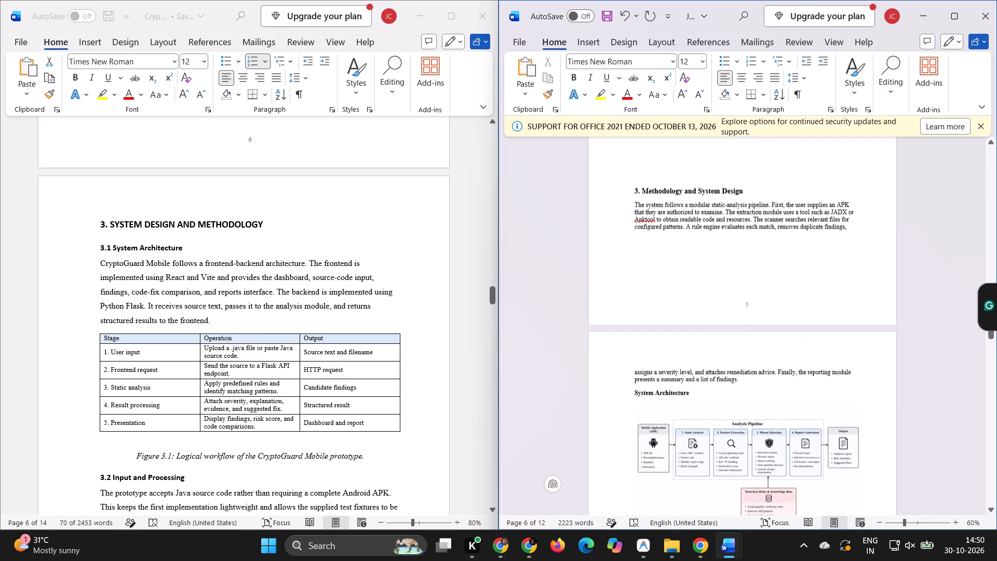
Replace the paragraph under 3. Methodology and System Design in Janhavi CIS.docx with the CryptoGuard report's 3.1 System Architecture paragraph.
scroll(824, 370, "down", 1)
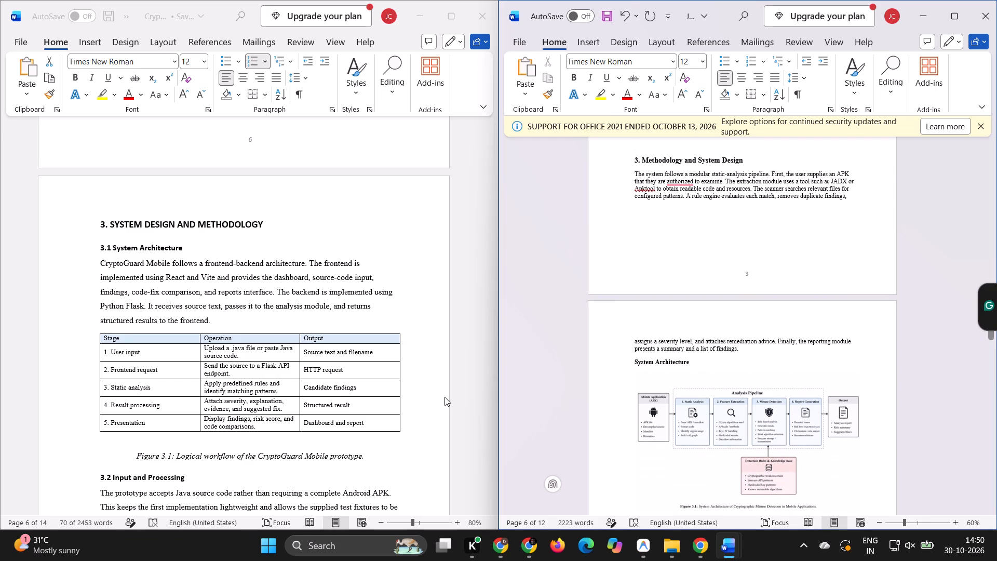
scroll(785, 314, "down", 3)
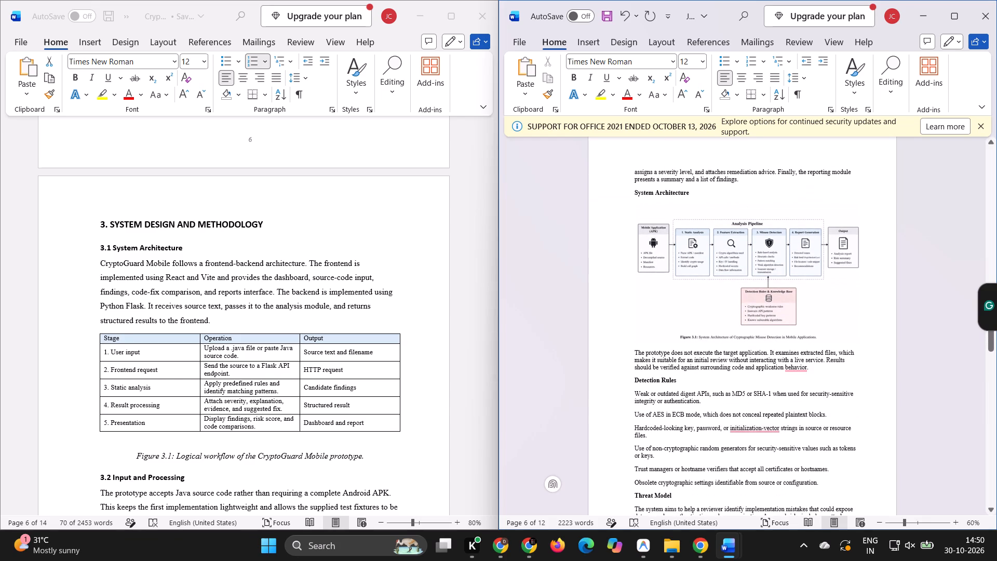
scroll(785, 314, "down", 1)
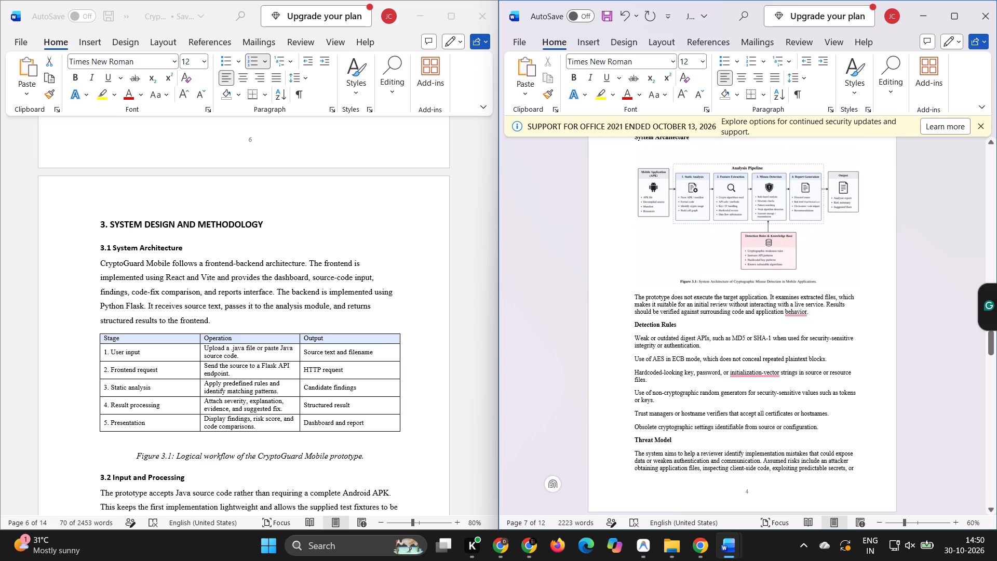
scroll(611, 377, "up", 3)
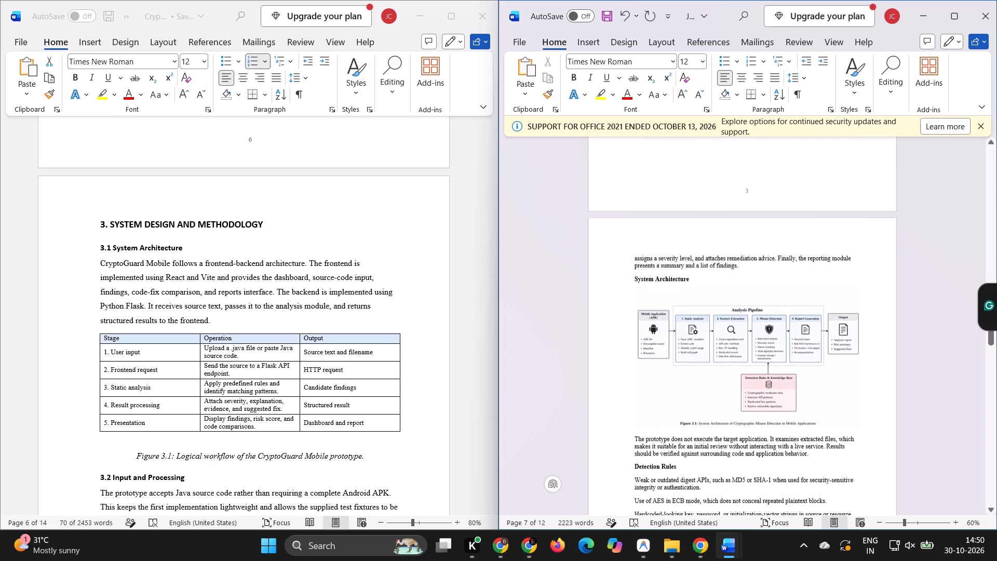
scroll(611, 377, "up", 3)
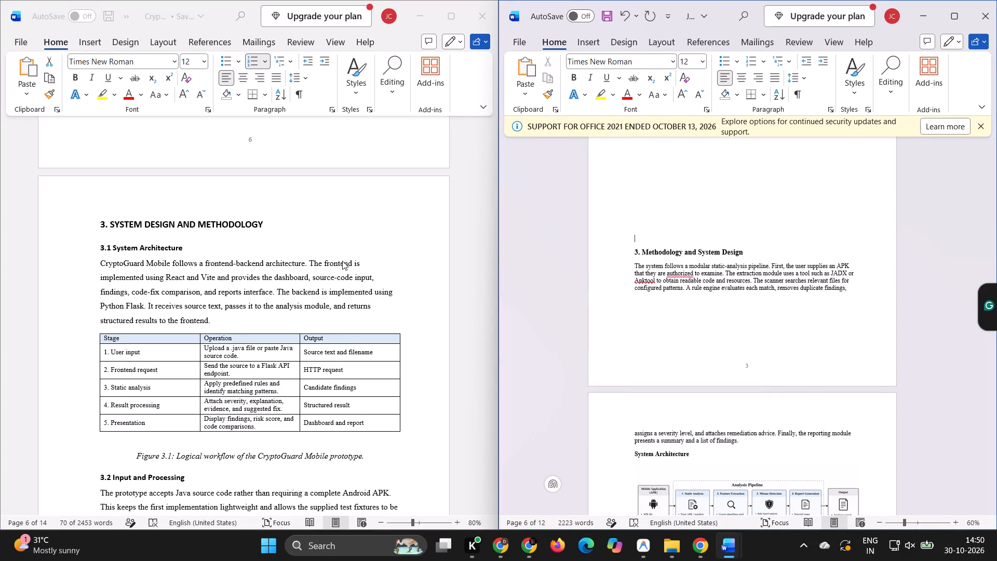
left_click_drag(342, 261, 174, 295)
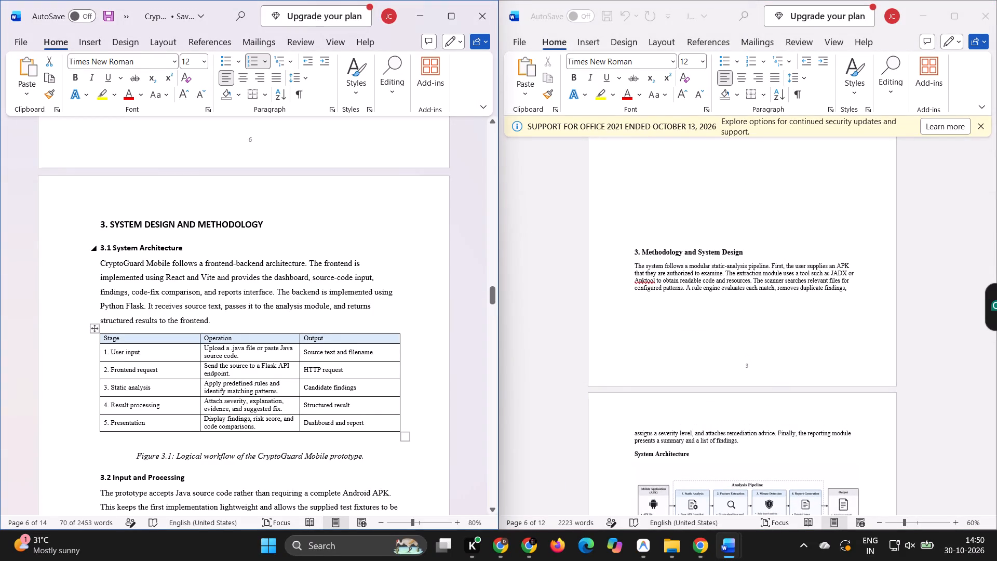
left_click_drag(101, 263, 211, 319)
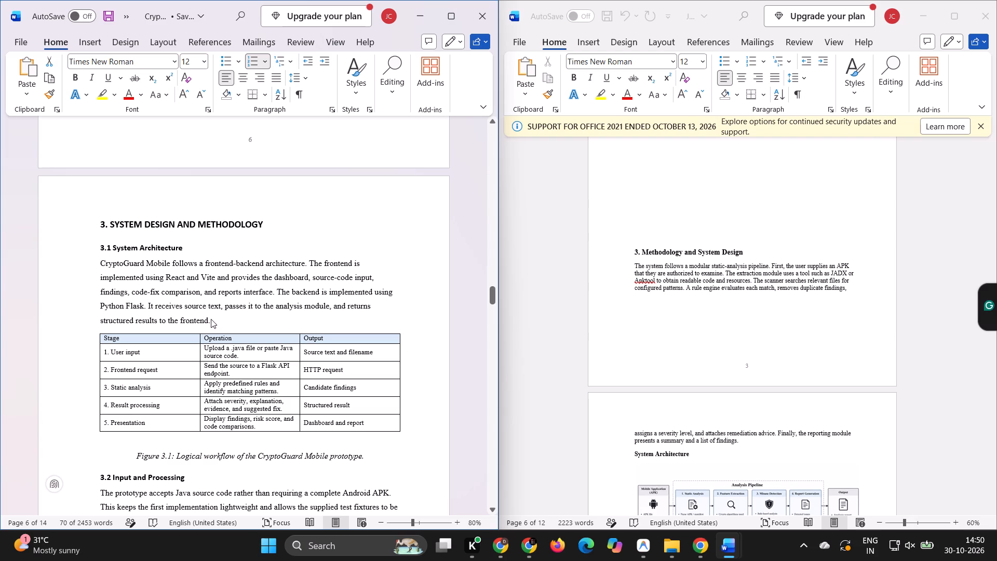
left_click_drag(211, 319, 102, 262)
left_click_drag(102, 262, 116, 270)
left_click_drag(116, 270, 216, 324)
left_click(216, 324)
left_click_drag(211, 322, 176, 308)
left_click_drag(176, 308, 103, 262)
key("ctrl+c")
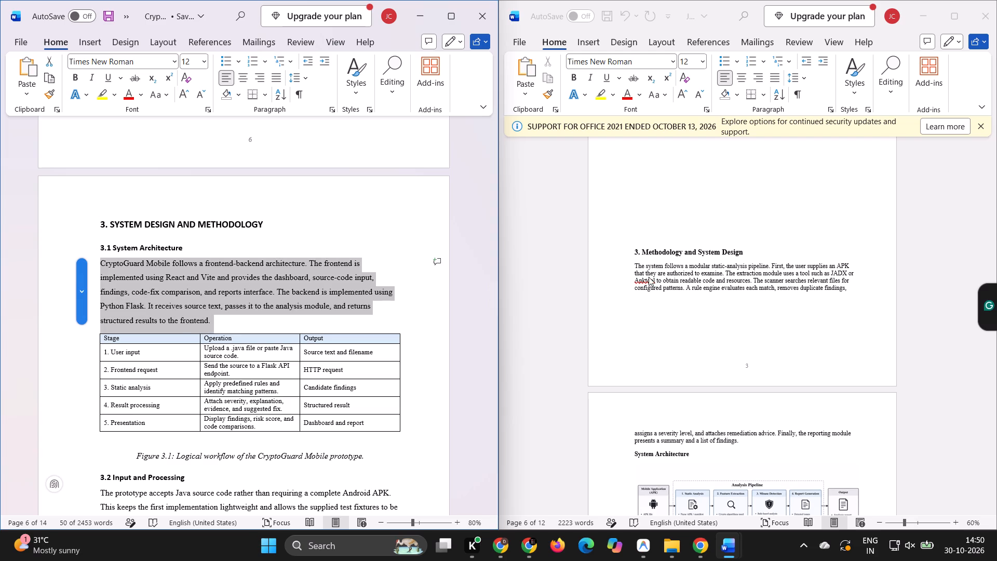
left_click(636, 262)
left_click_drag(636, 268, 739, 440)
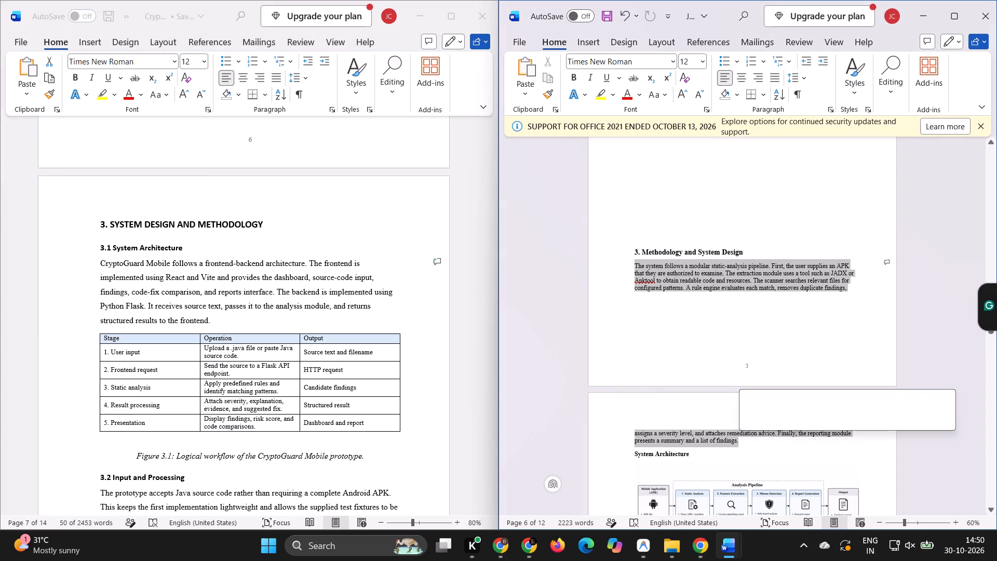
key("ctrl+v")
Replace the paragraph below the Figure 3.1 caption in Janhavi CIS.docx with the CryptoGuard report's 3.2 Input and Processing paragraph.
scroll(697, 412, "down", 4)
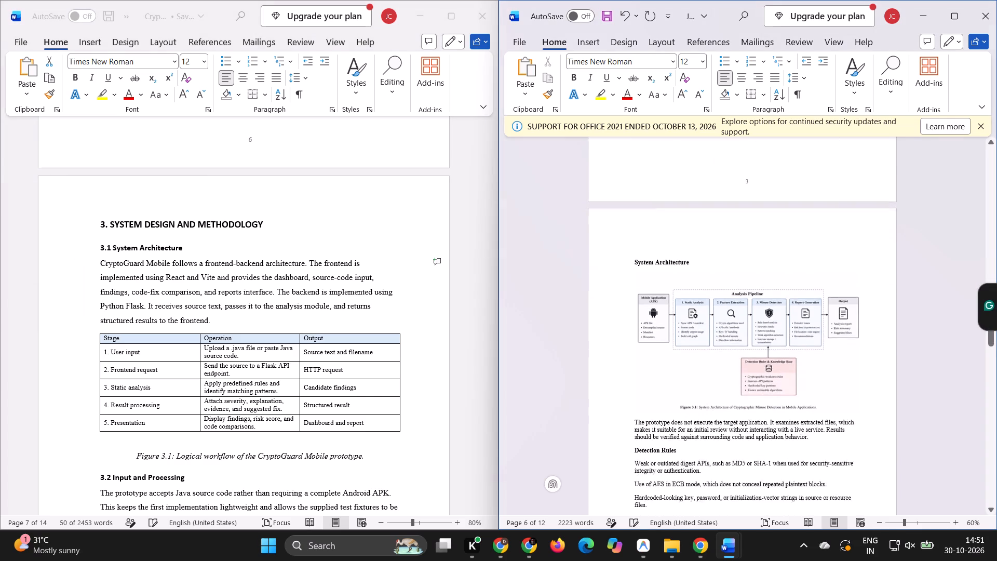
scroll(697, 412, "down", 2)
scroll(344, 340, "down", 1)
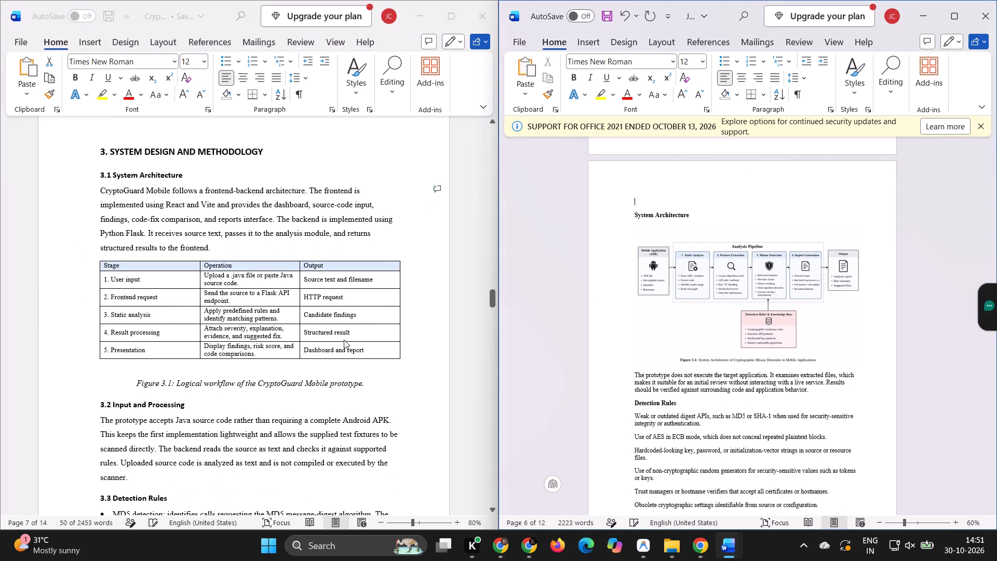
scroll(741, 306, "up", 1, "ctrl")
scroll(741, 306, "down", 1)
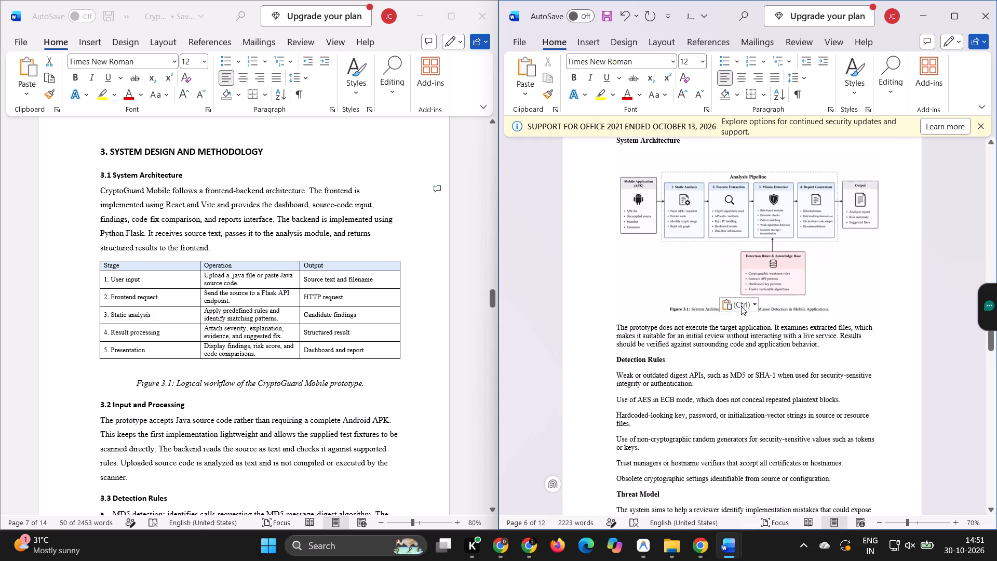
scroll(741, 306, "down", 2)
scroll(329, 339, "down", 2)
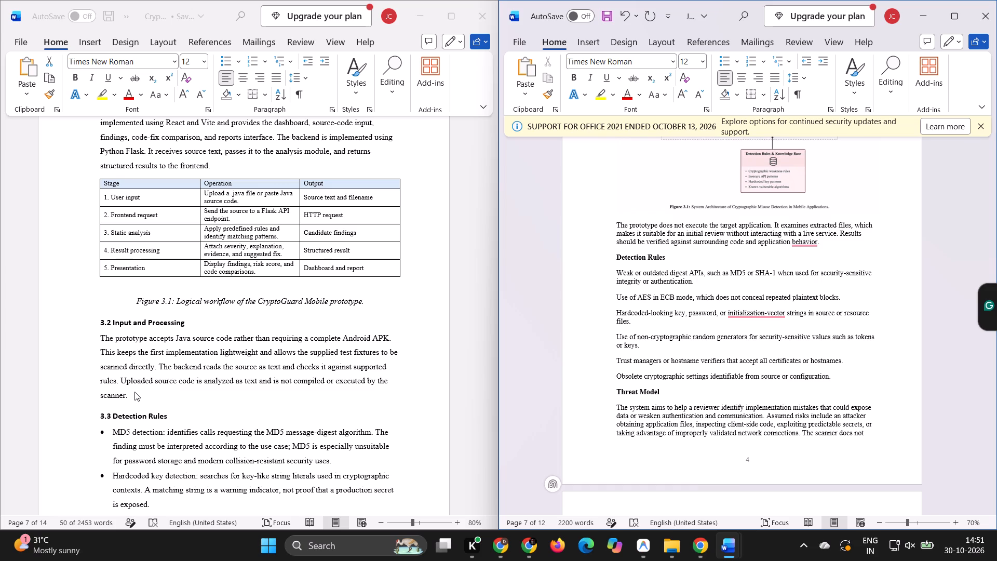
scroll(173, 377, "down", 3)
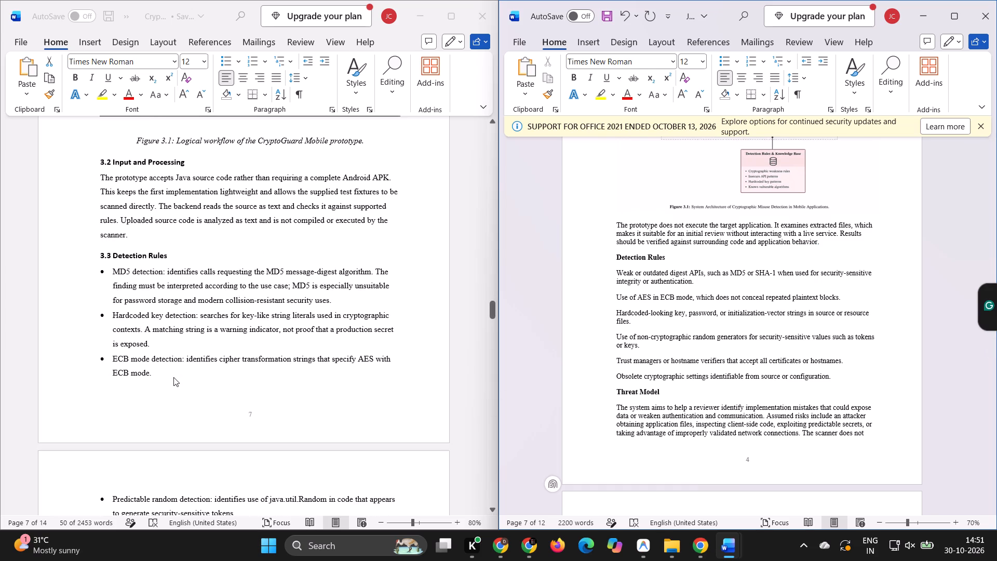
scroll(336, 327, "up", 3)
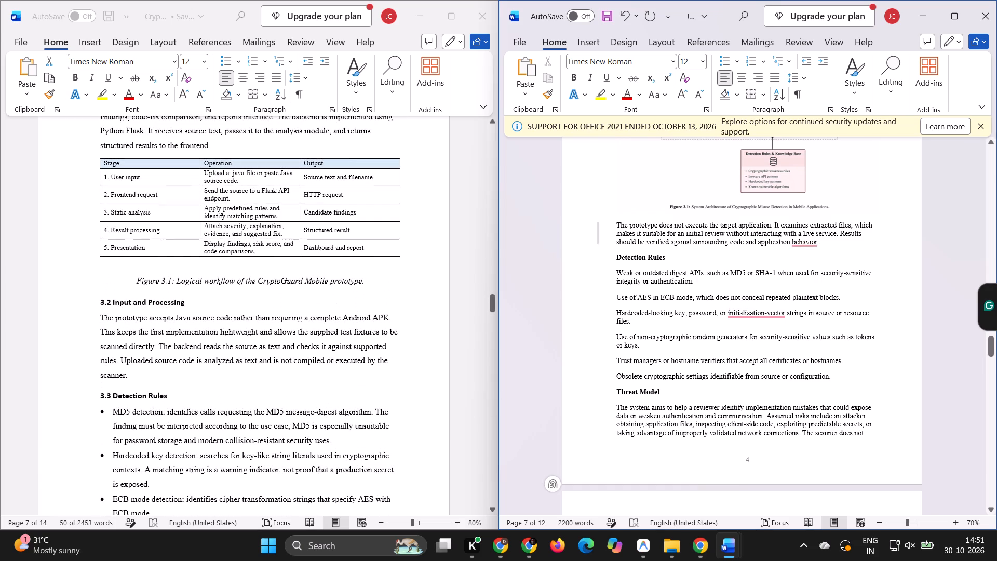
scroll(759, 220, "up", 1)
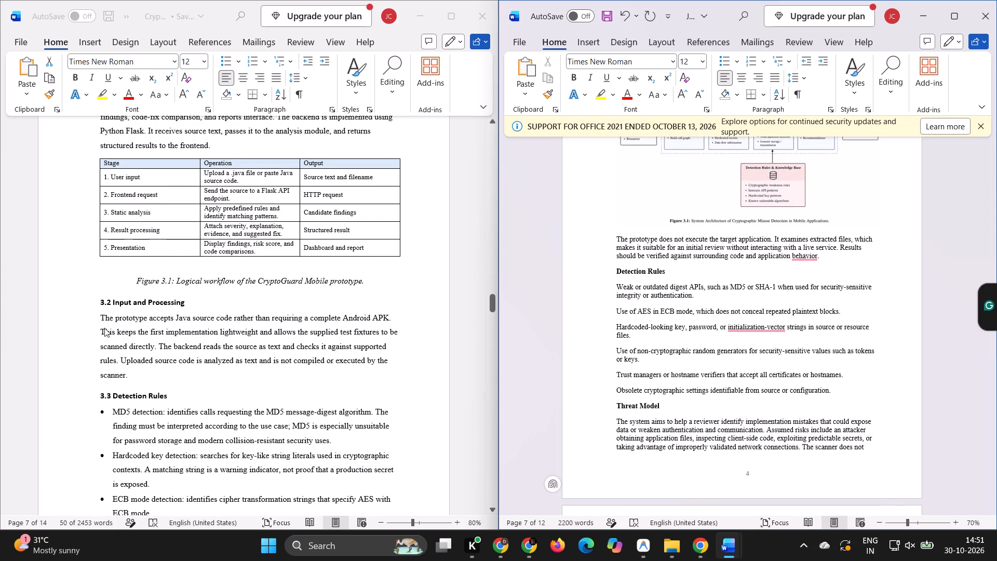
left_click(101, 317)
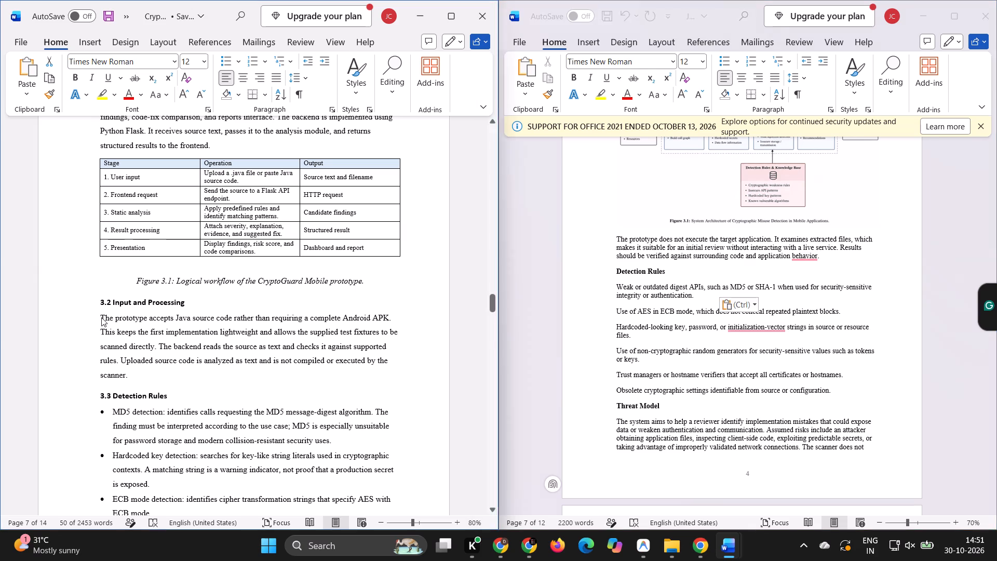
left_click_drag(101, 317, 121, 381)
left_click(143, 380)
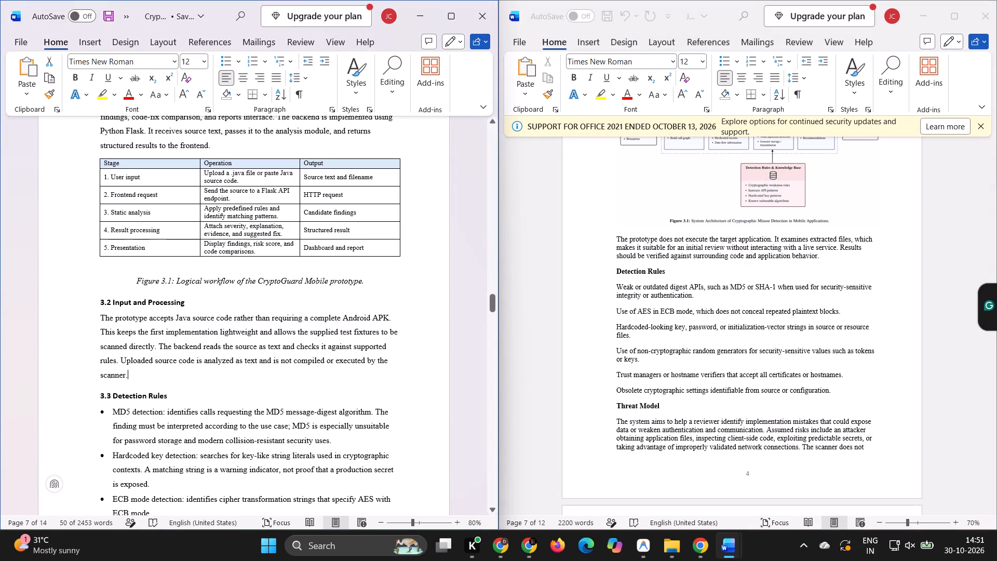
left_click_drag(131, 376, 102, 322)
key("ctrl+c")
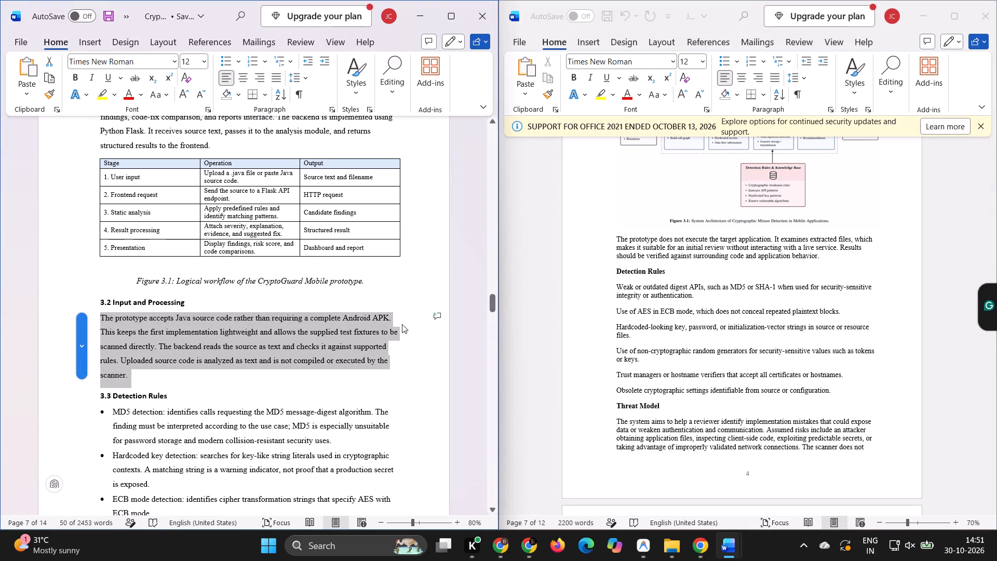
left_click(676, 280)
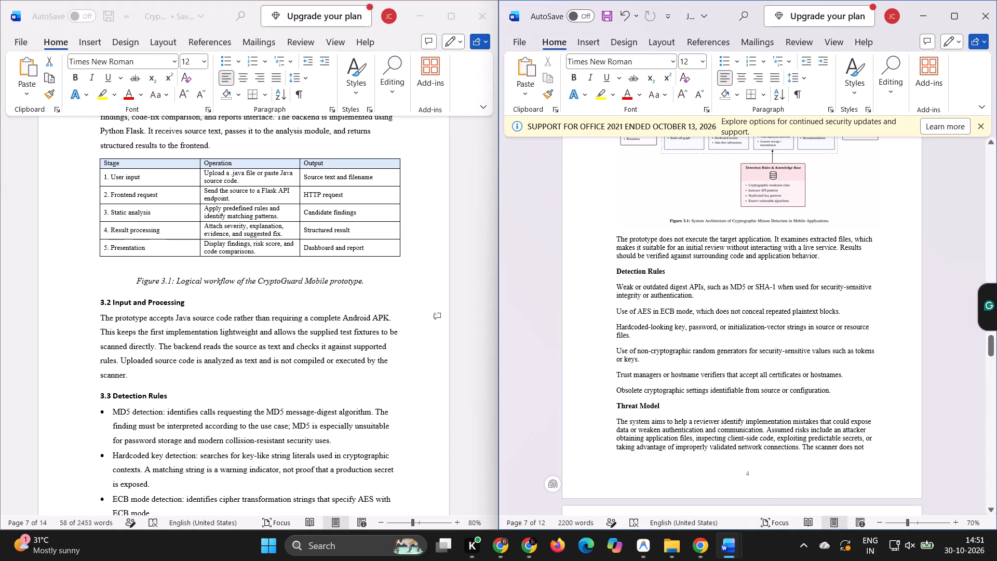
left_click_drag(616, 238, 819, 254)
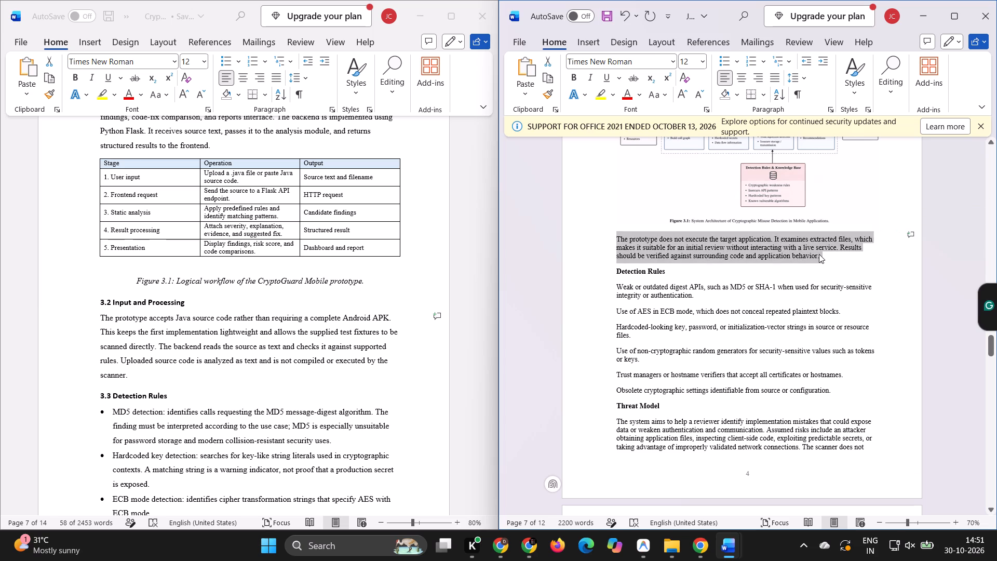
key("ctrl+v")
Replace the six rules under Detection Rules in Janhavi CIS.docx with the CryptoGuard report's four bulleted 3.3 detection rules.
scroll(338, 334, "down", 3)
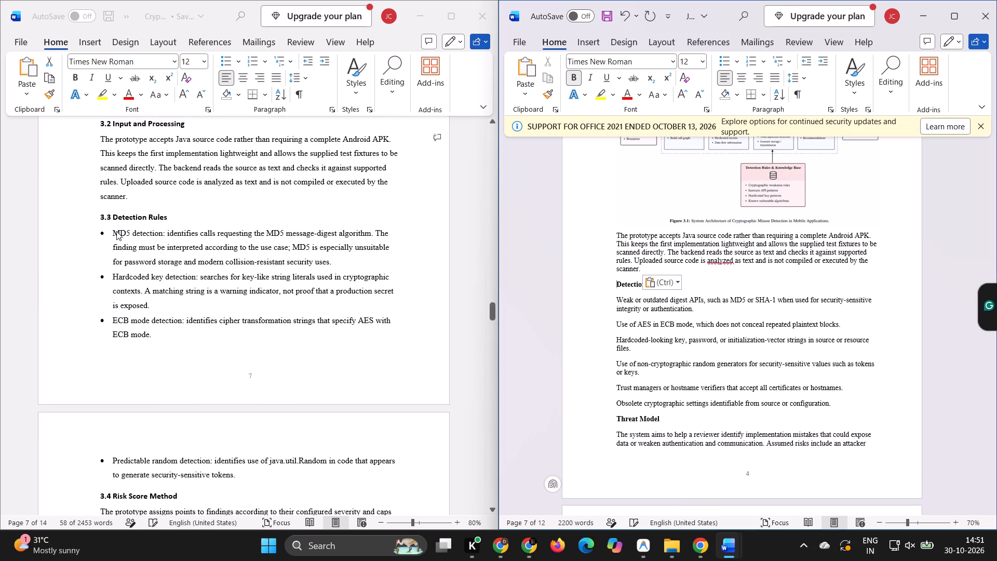
left_click(114, 230)
left_click(111, 232)
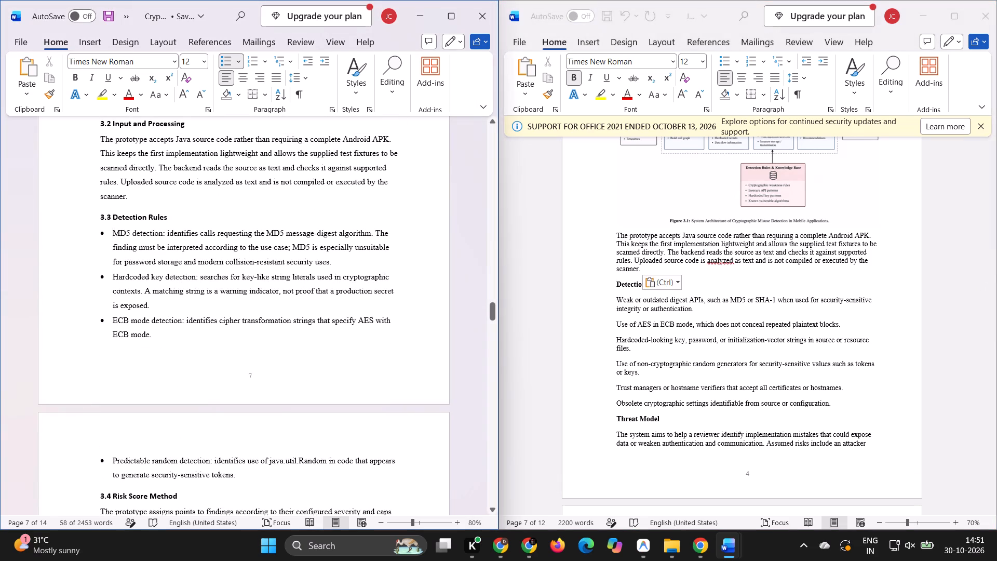
left_click_drag(112, 232, 241, 475)
key("ctrl+c")
left_click(688, 415)
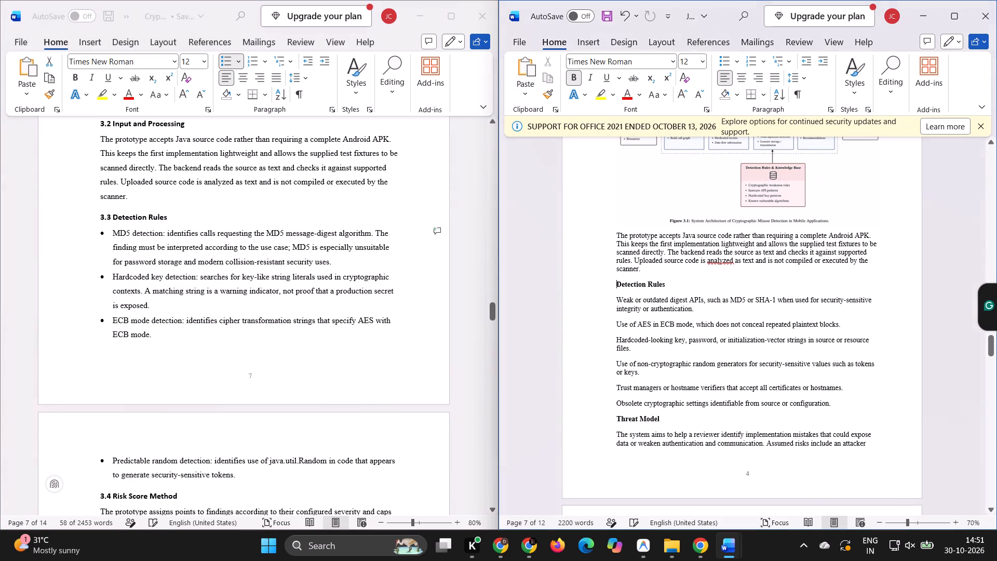
left_click_drag(615, 299, 849, 399)
key("ctrl+v")
Compare the CryptoGuard report's 3.4 Risk Score Method and 4. Implementation with Threat Model, Algorithm and Parameter Choices, and Implementation in Janhavi CIS.docx.
scroll(849, 399, "down", 4)
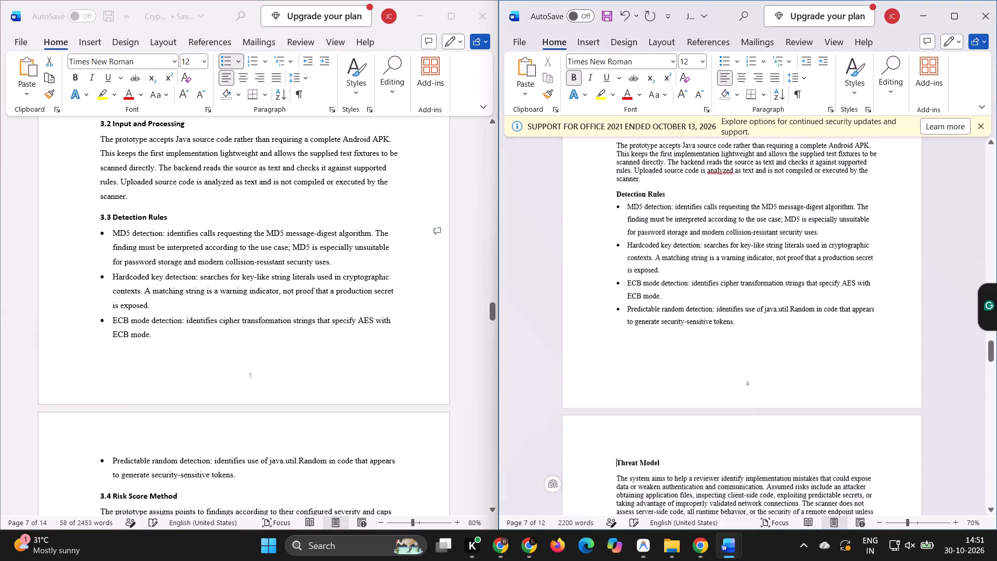
scroll(849, 399, "down", 2)
scroll(274, 330, "down", 5)
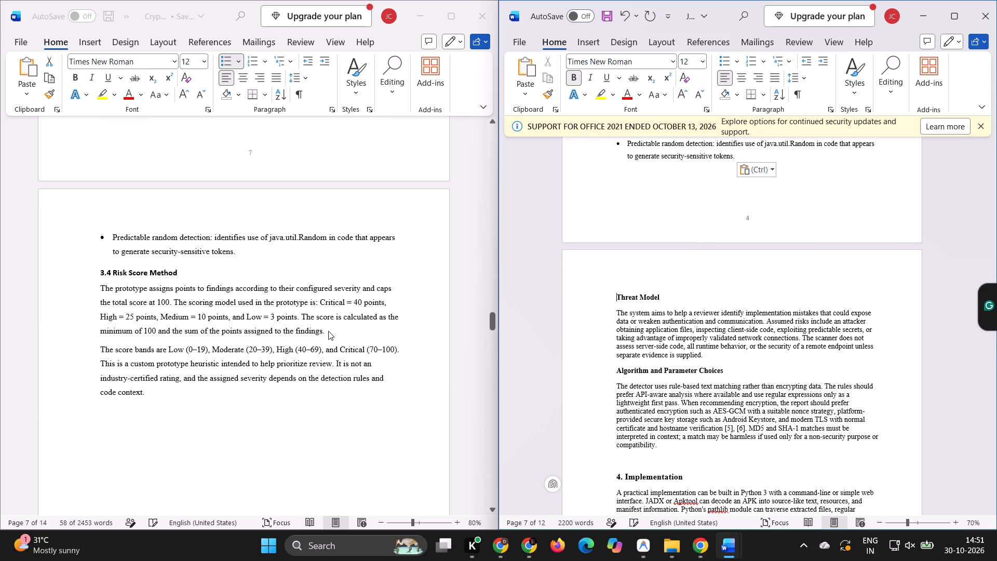
scroll(612, 311, "down", 1)
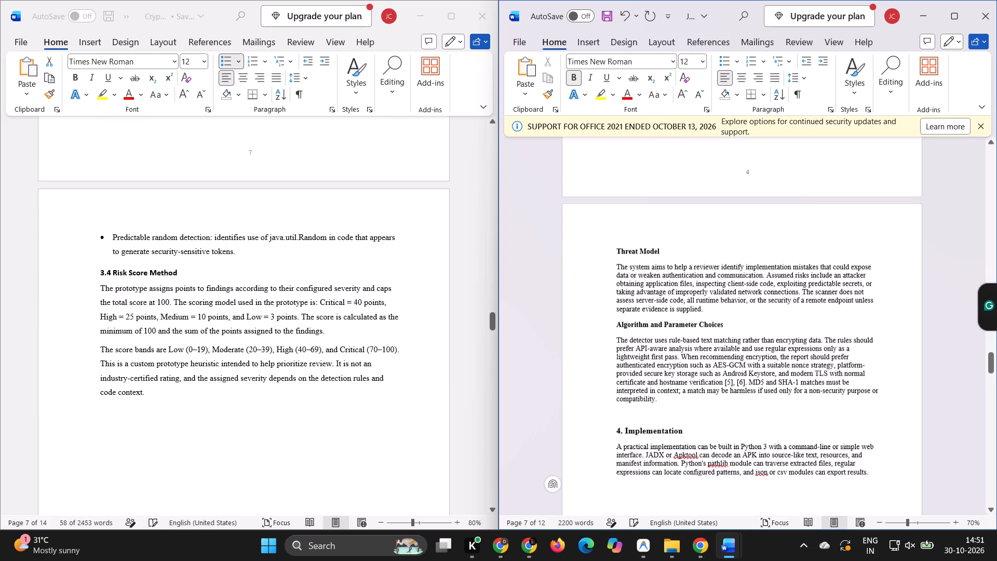
scroll(291, 338, "down", 6)
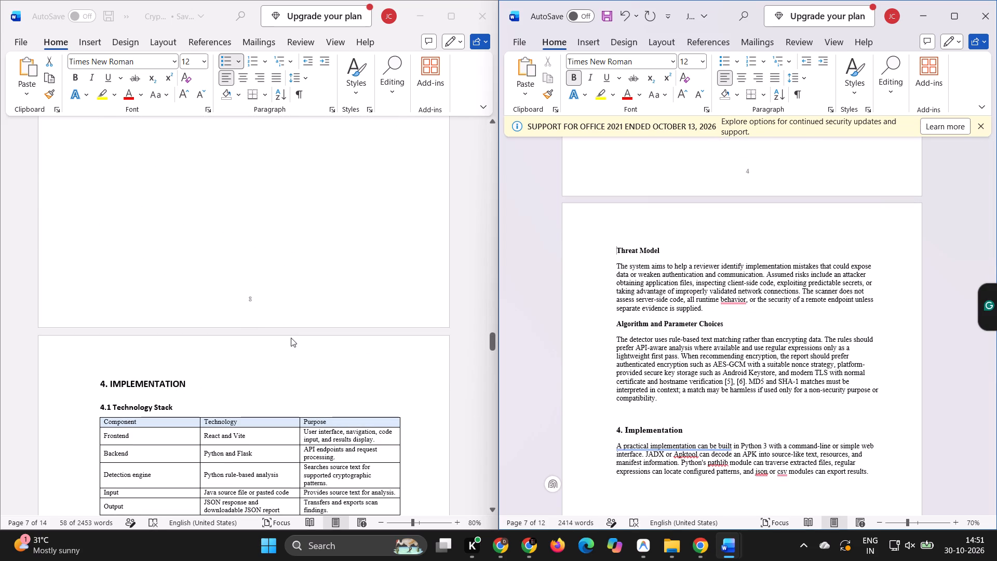
scroll(351, 310, "down", 1)
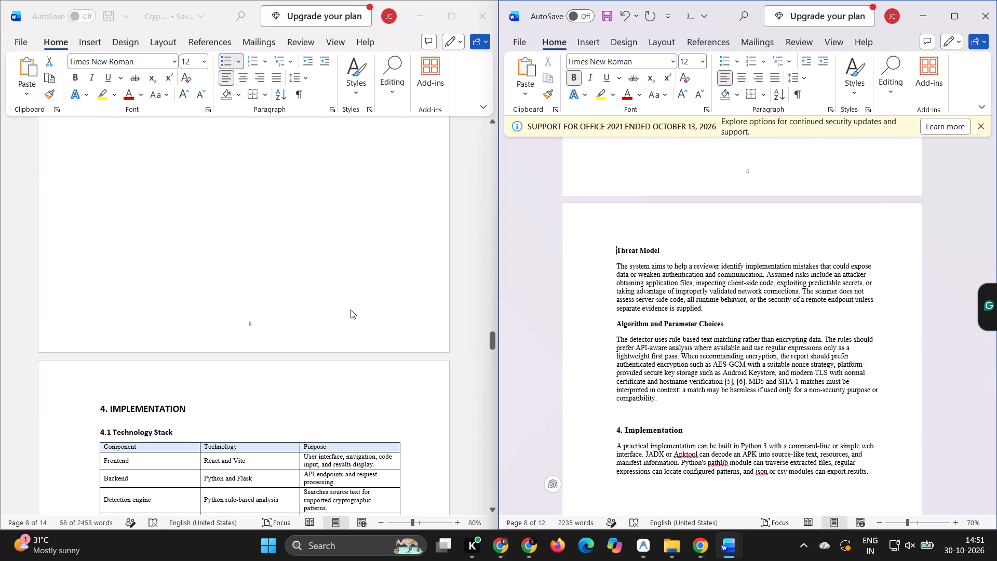
scroll(351, 310, "down", 1)
scroll(351, 310, "up", 7)
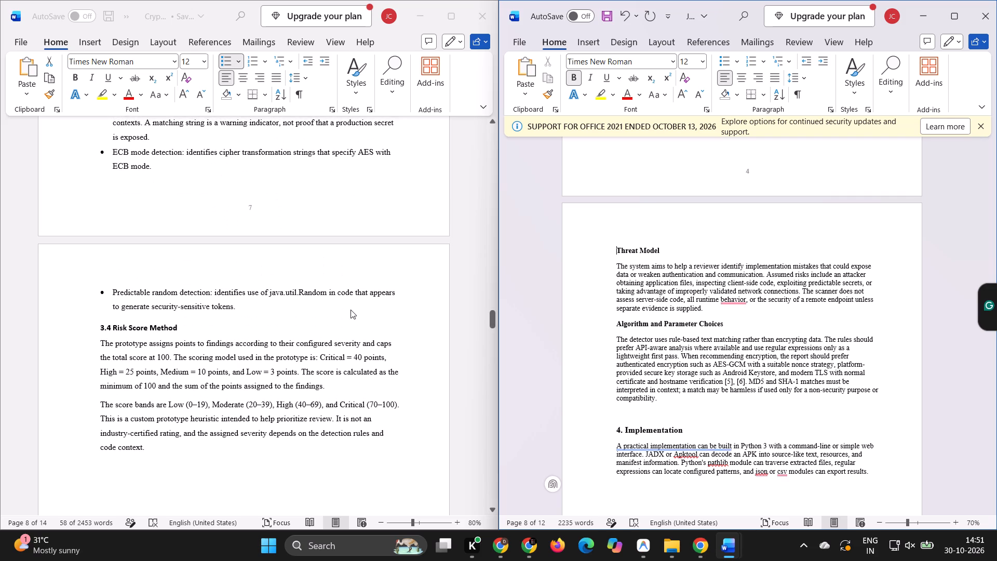
scroll(351, 310, "down", 1)
scroll(844, 322, "down", 4)
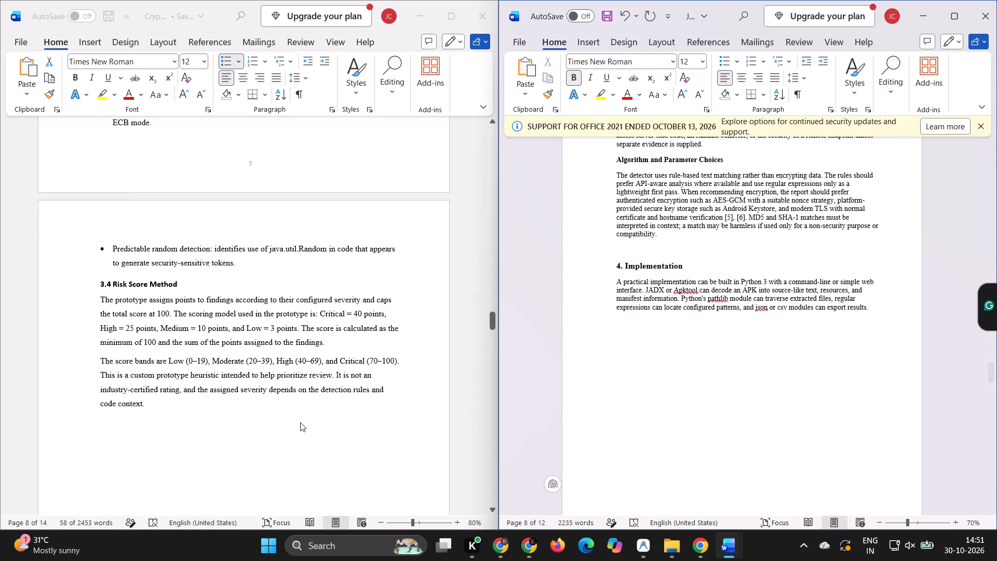
scroll(300, 422, "down", 5)
scroll(300, 422, "up", 4)
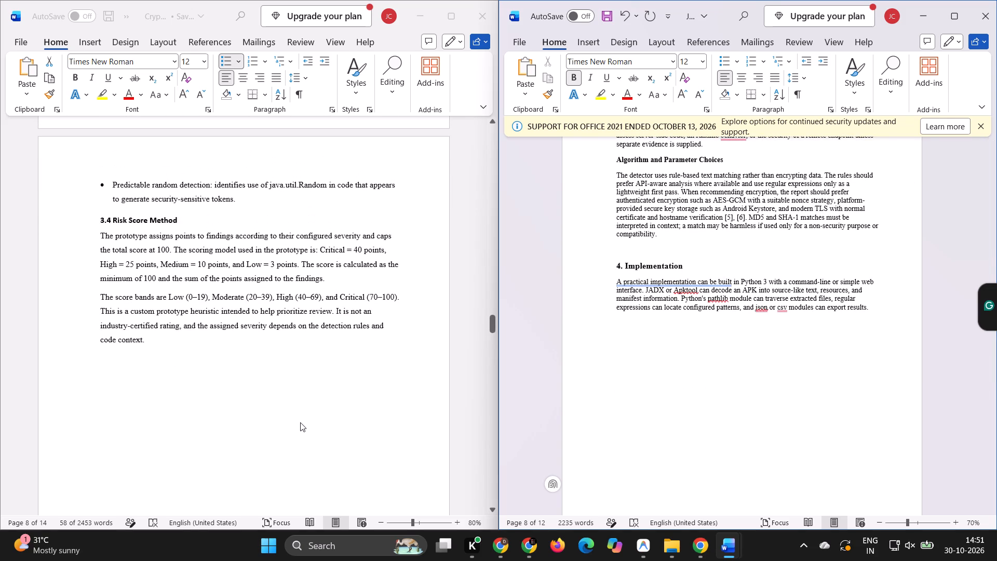
scroll(324, 417, "down", 12)
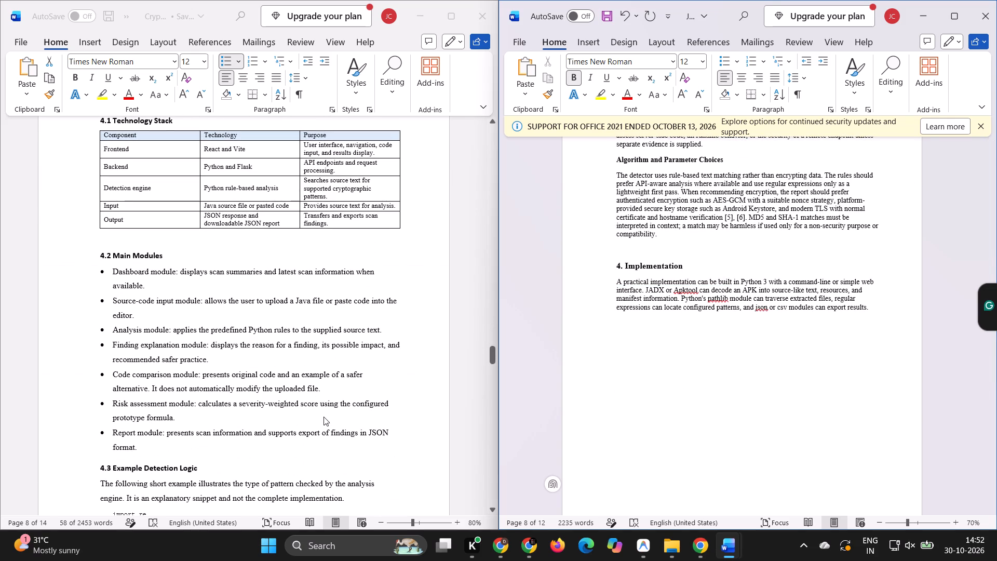
Compare the CryptoGuard report's section 4 Implementation with the Threat Model, Implementation, Main Modules and Table 5.1 content in Janhavi CIS.docx.
scroll(656, 332, "up", 2)
scroll(656, 332, "down", 1)
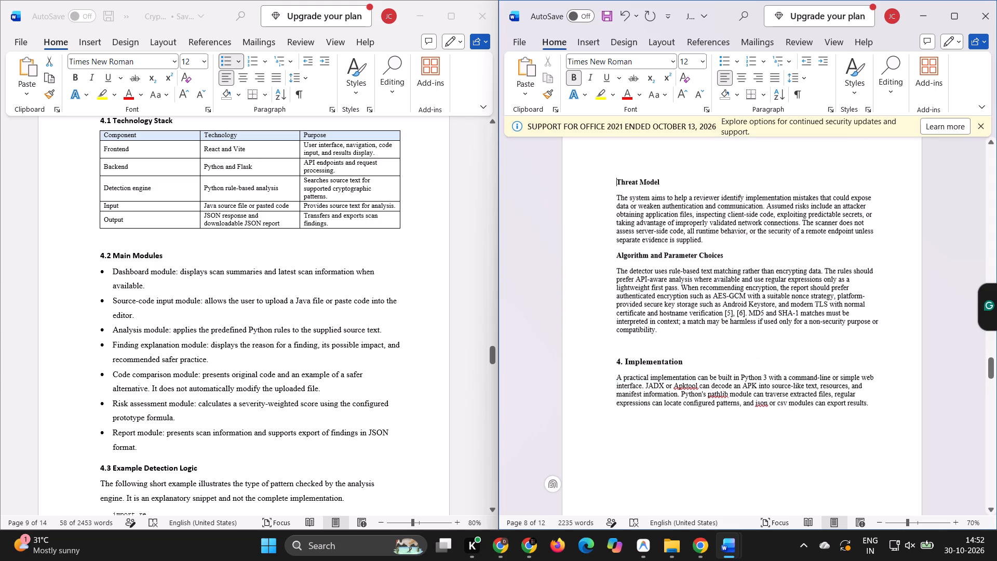
scroll(656, 332, "down", 1)
scroll(656, 332, "up", 1, "ctrl")
scroll(656, 332, "down", 2, "ctrl")
scroll(656, 332, "up", 3)
scroll(400, 300, "up", 1)
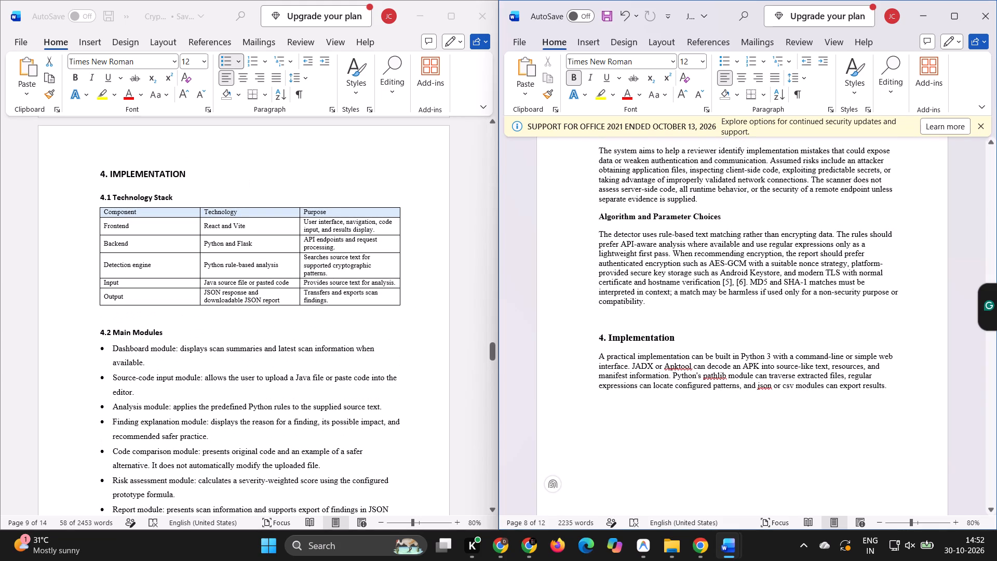
scroll(301, 220, "down", 1)
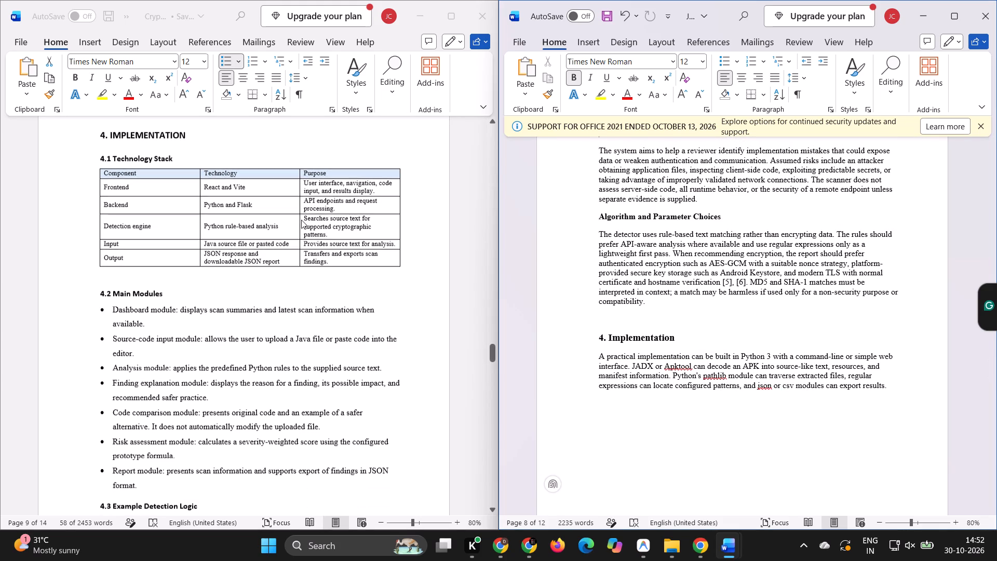
scroll(642, 217, "down", 10)
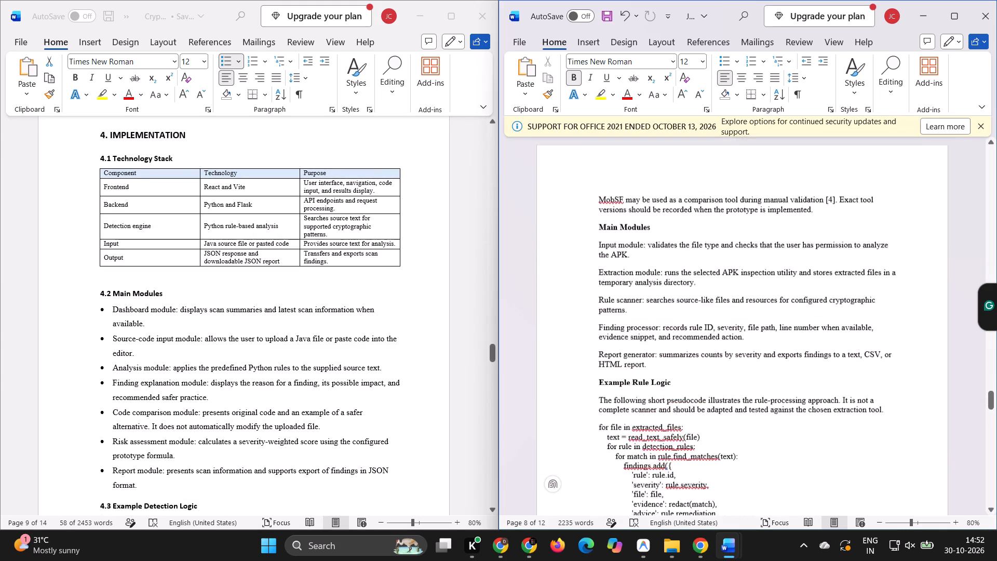
scroll(642, 217, "down", 10)
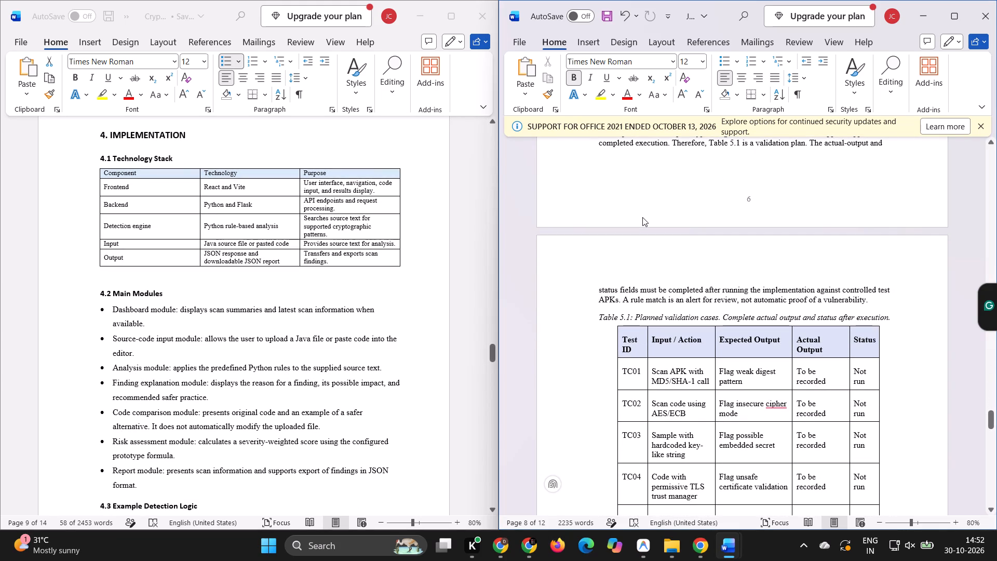
left_click_drag(642, 217, 469, 235)
left_click(387, 266)
scroll(387, 266, "down", 4)
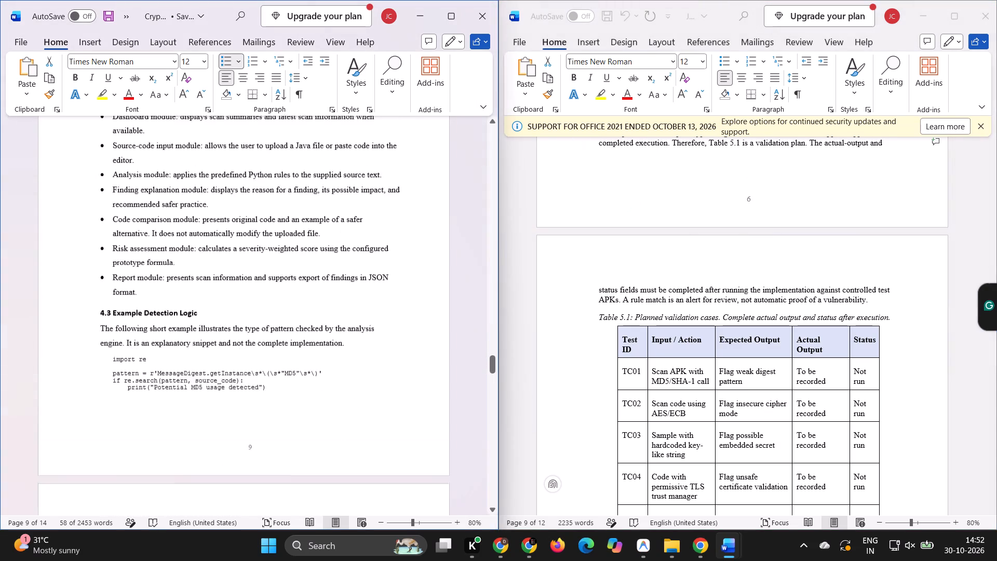
scroll(387, 266, "down", 3)
scroll(387, 266, "up", 1)
scroll(787, 262, "up", 4)
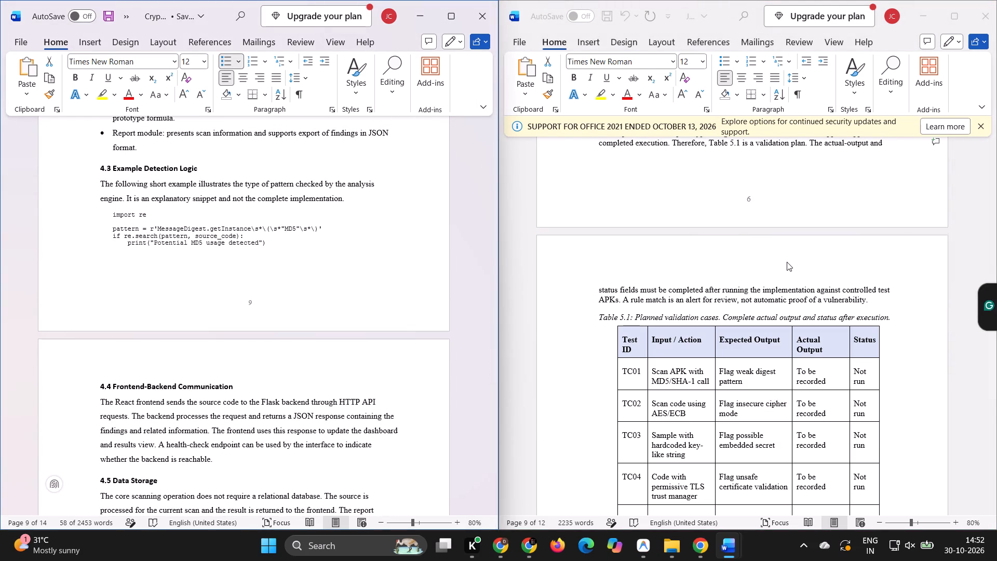
scroll(787, 262, "up", 16)
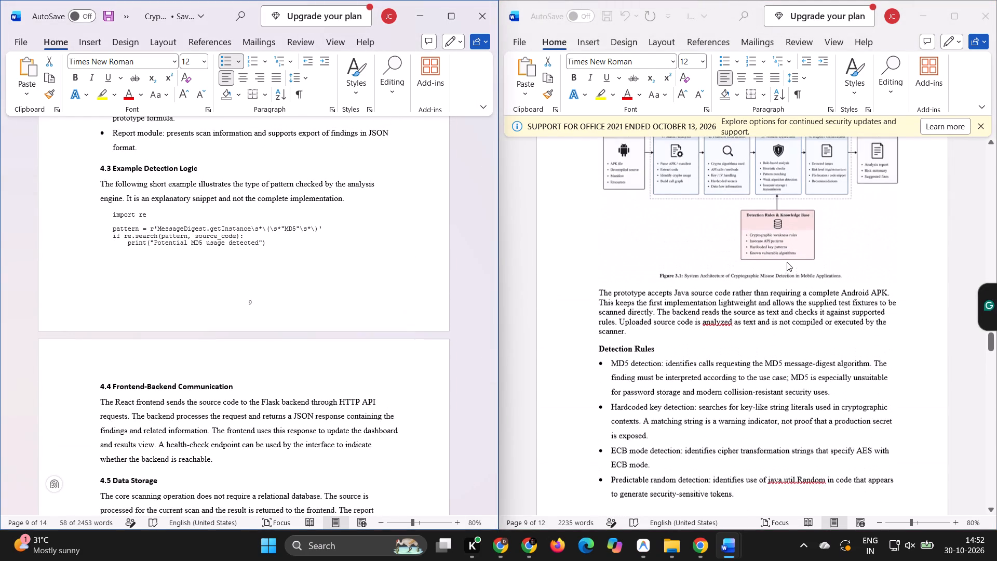
scroll(701, 367, "down", 3)
left_click(701, 367)
scroll(701, 367, "down", 7)
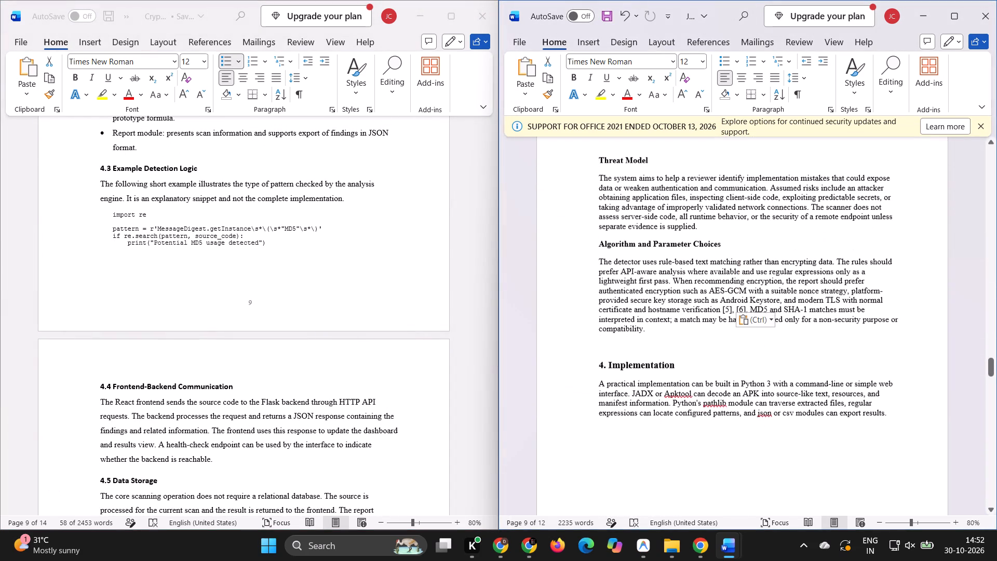
scroll(295, 356, "up", 6)
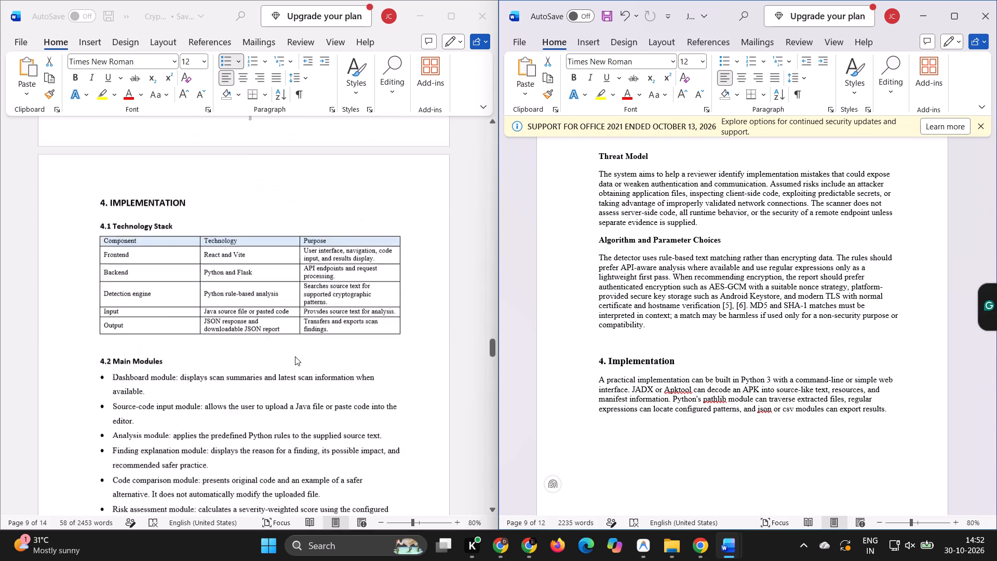
scroll(295, 356, "up", 1)
scroll(295, 356, "down", 3)
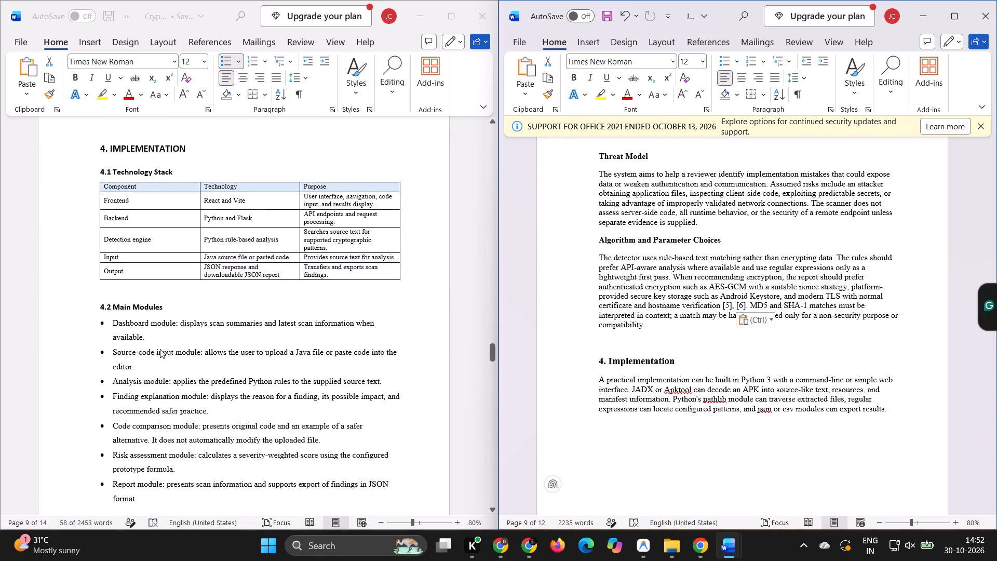
scroll(160, 349, "down", 1)
scroll(635, 250, "up", 3)
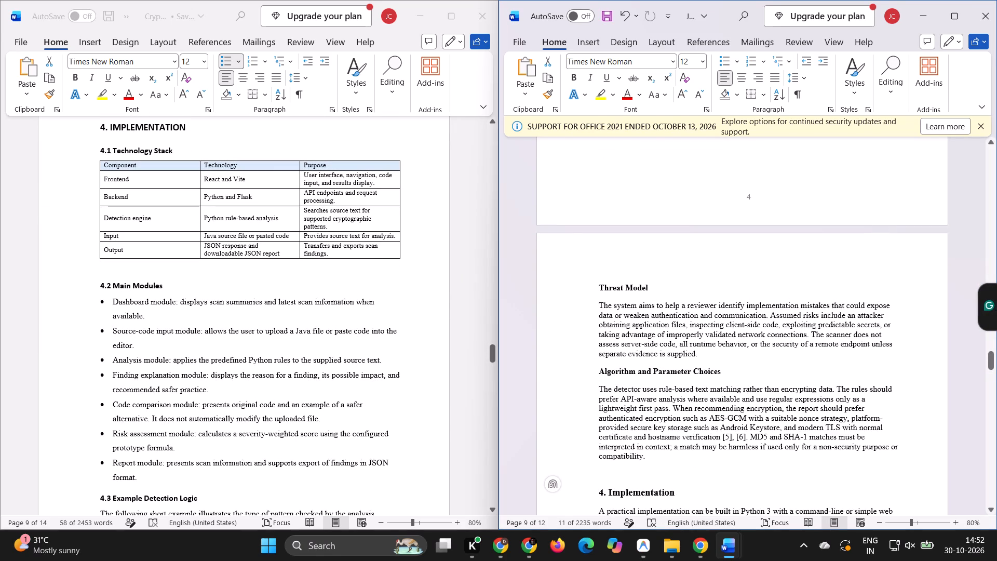
Delete the Python 3 implementation paragraph and the MobSF sentences between the 4. Implementation and Main Modules headings in Janhavi CIS.docx.
scroll(635, 250, "down", 6)
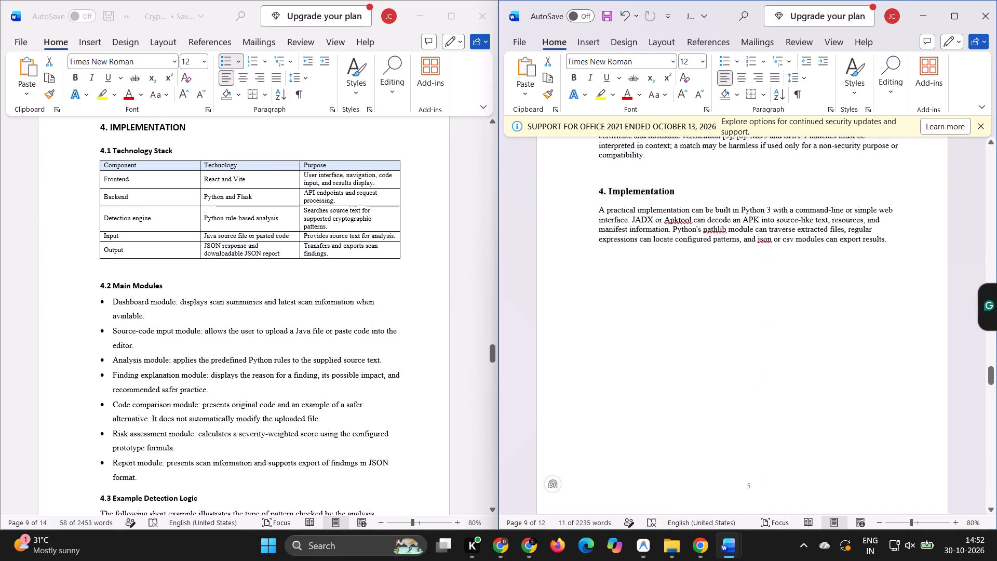
scroll(635, 250, "down", 2)
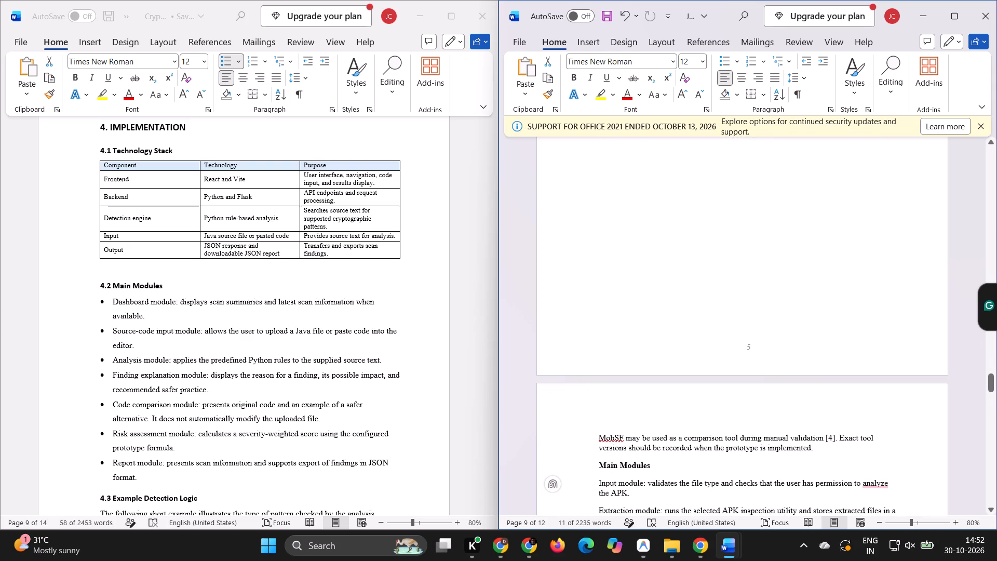
scroll(635, 250, "down", 3)
scroll(635, 250, "up", 5)
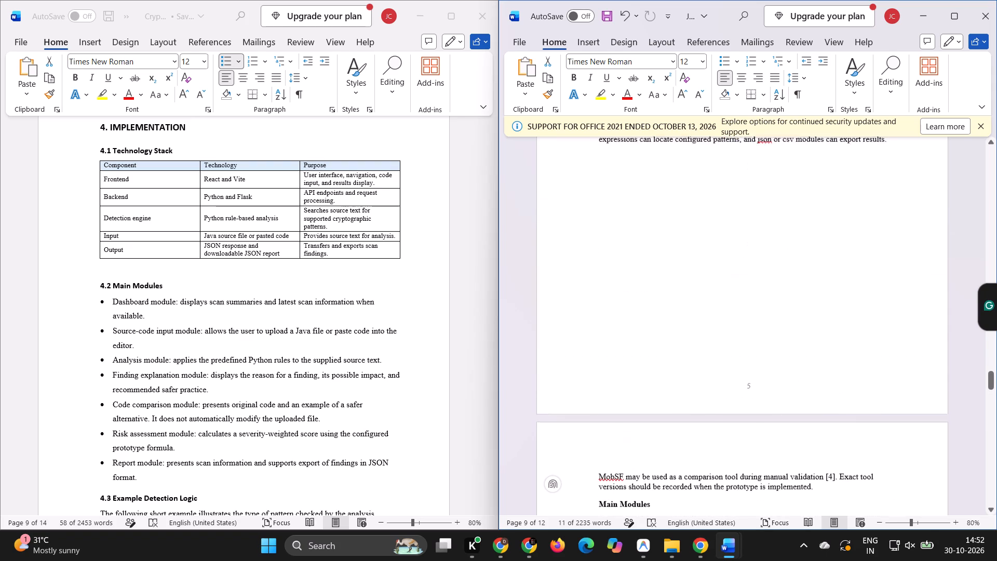
scroll(635, 250, "up", 4)
scroll(635, 250, "down", 3)
scroll(635, 250, "up", 2)
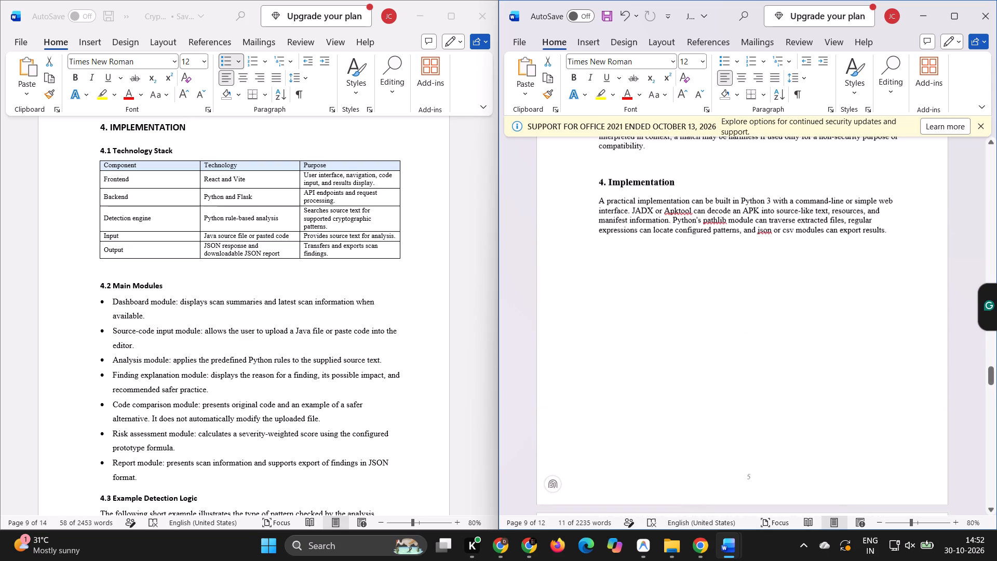
left_click_drag(598, 215, 882, 248)
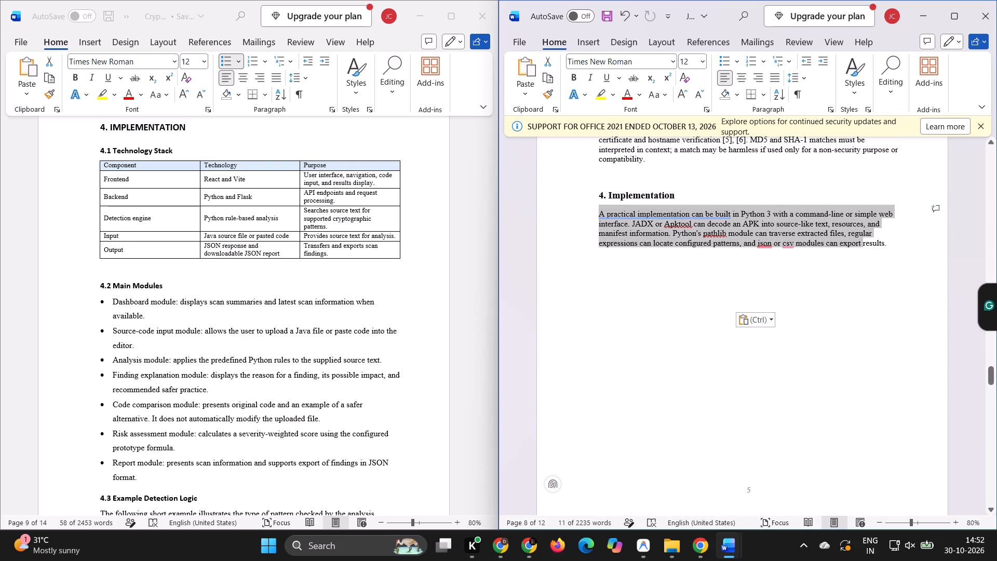
left_click_drag(882, 248, 886, 249)
key("BackSpace")
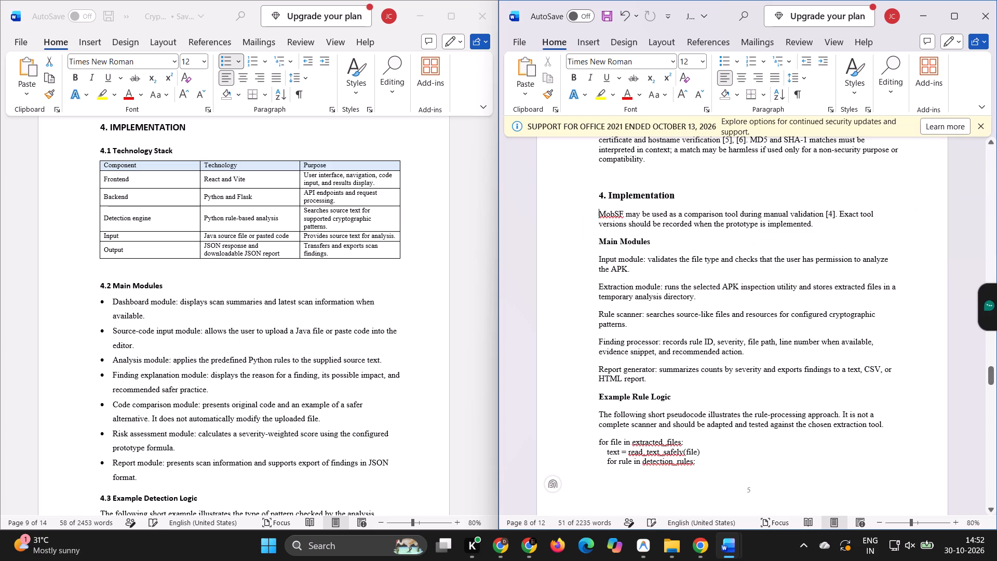
key("Delete")
key("Delete")
key("Delete")
key("Delete")
key("Delete")
key("Delete")
key("Delete")
key("Delete")
key("Delete")
key("Delete")
key("Delete")
key("Delete")
key("Delete")
key("Delete")
key("Delete")
key("Delete")
key("Delete")
key("Delete")
key("Delete")
key("Delete")
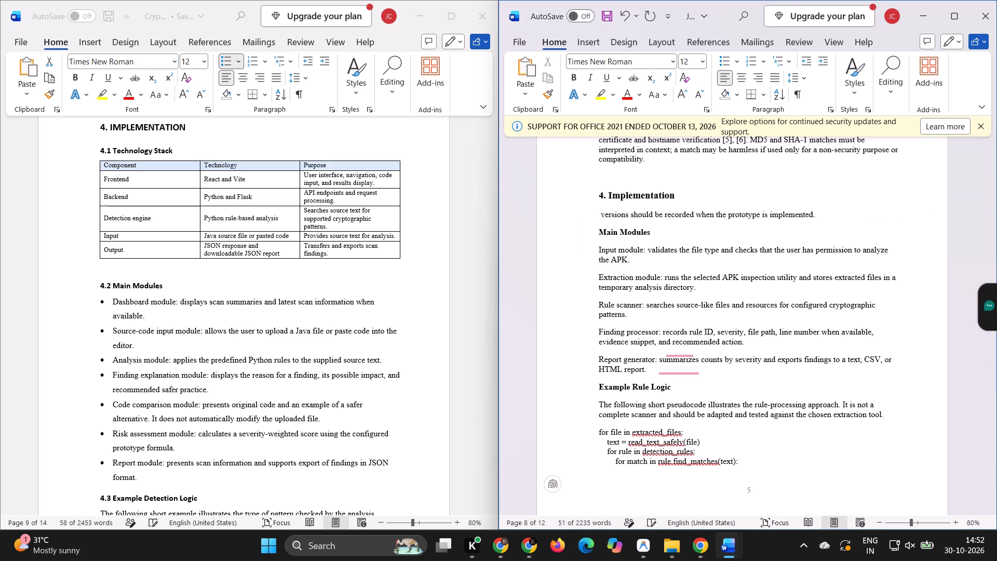
key("Delete")
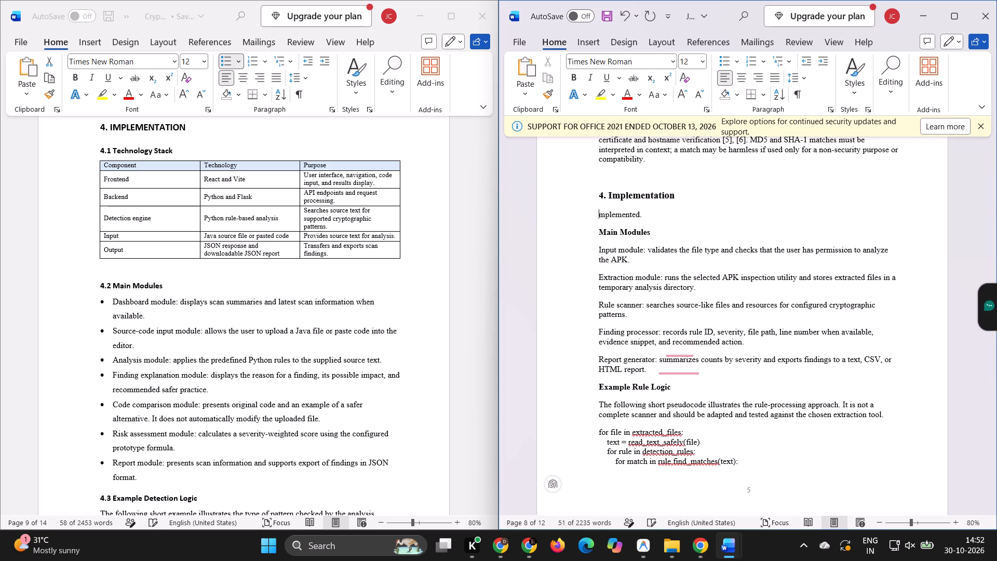
key("Delete")
key("Delete")
key("Delete")
key("Delete")
key("Delete")
key("Delete")
key("Delete")
key("Delete")
key("Delete")
key("Delete")
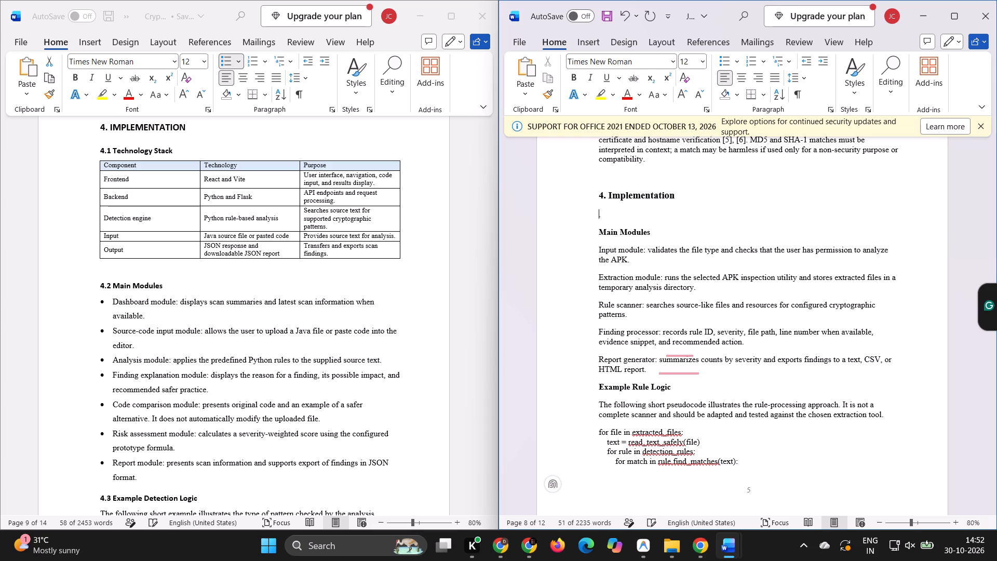
key("Delete")
key("Delete")
Replace the five module descriptions under Main Modules in Janhavi CIS.docx with the CryptoGuard report's seven bulleted 4.2 modules.
scroll(420, 326, "down", 1)
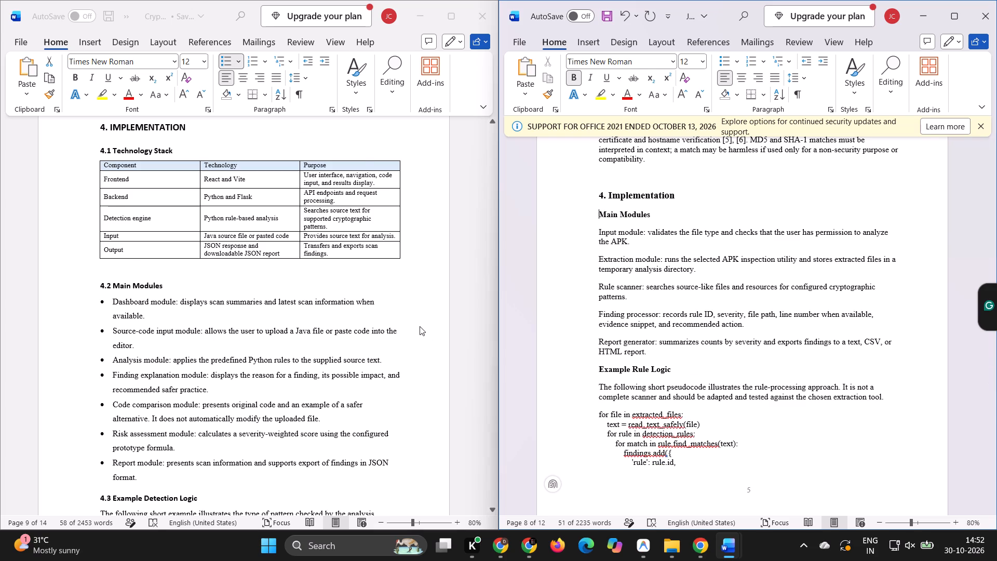
scroll(420, 326, "down", 1)
left_click_drag(113, 232, 117, 234)
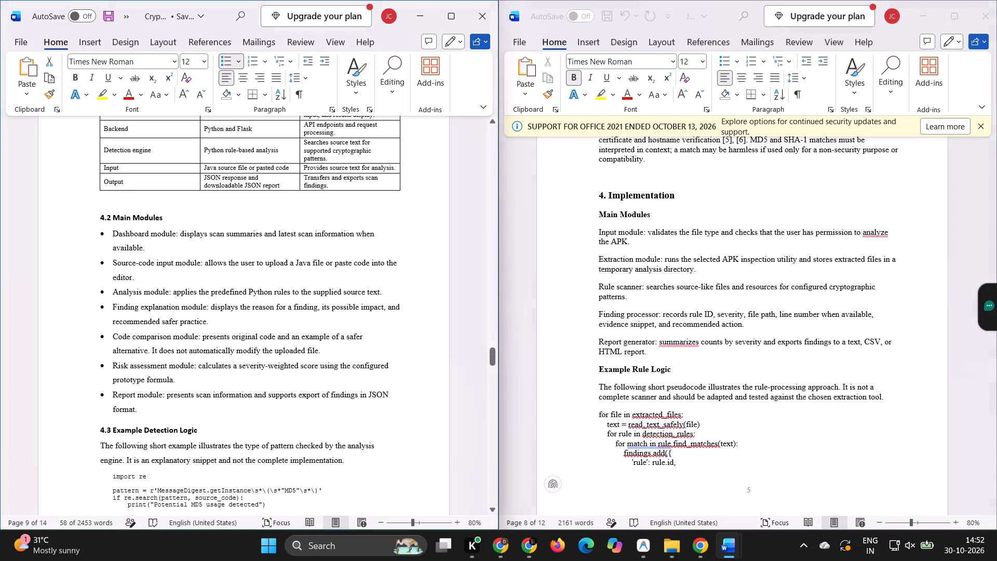
left_click_drag(117, 234, 137, 407)
left_click_drag(137, 407, 112, 241)
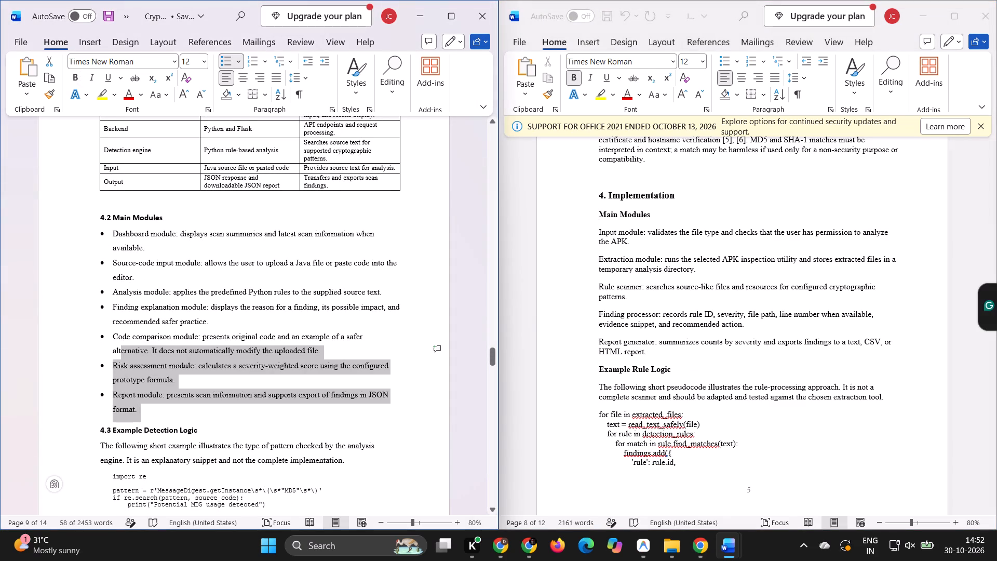
left_click_drag(112, 241, 111, 236)
key("ctrl+c")
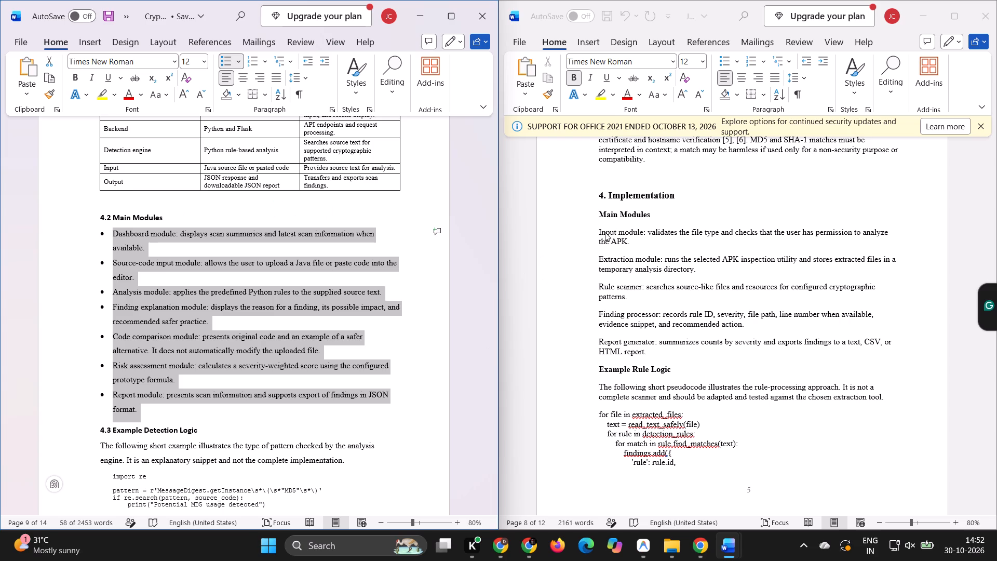
left_click(595, 228)
left_click(600, 232)
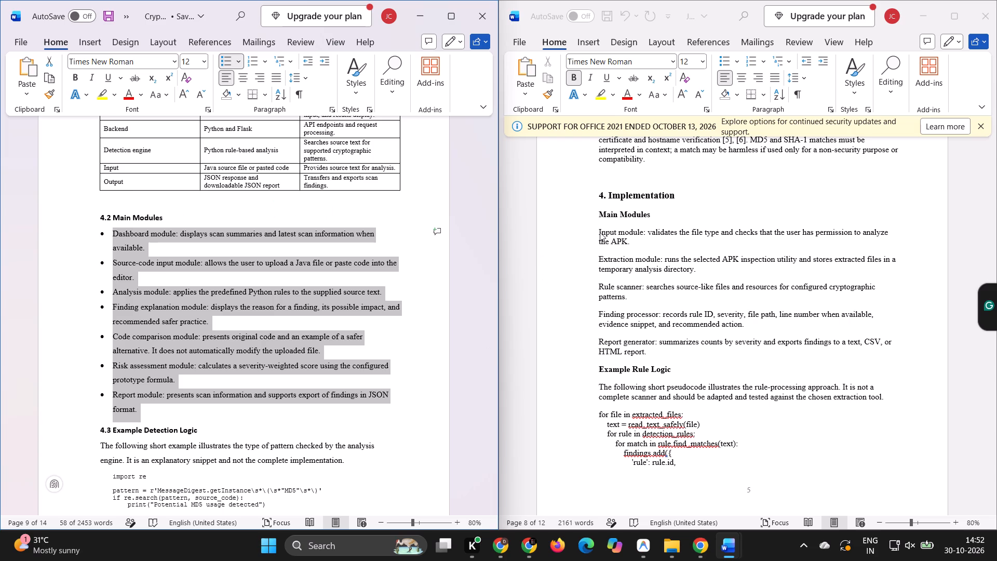
double_click(603, 232)
left_click(602, 233)
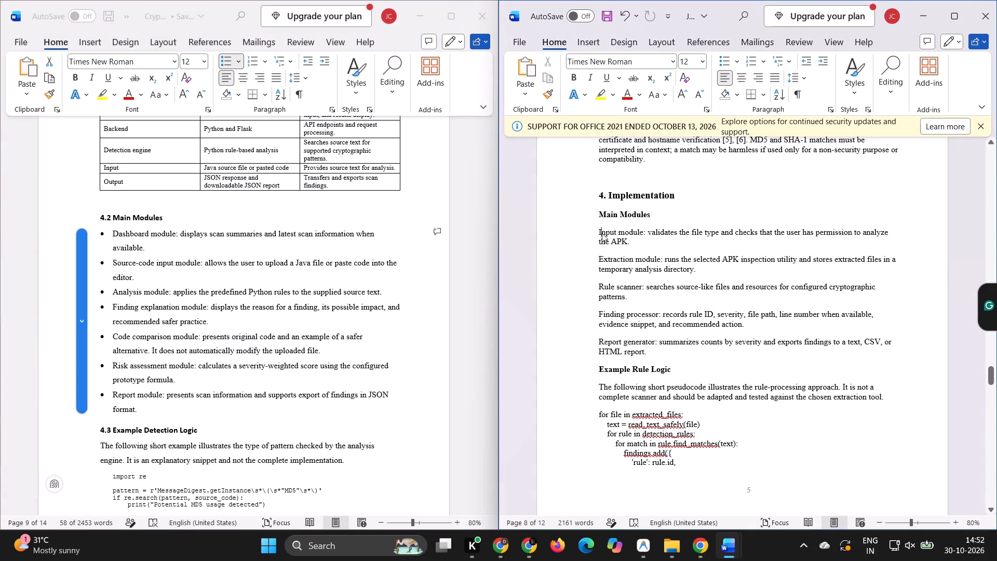
left_click_drag(600, 233, 658, 348)
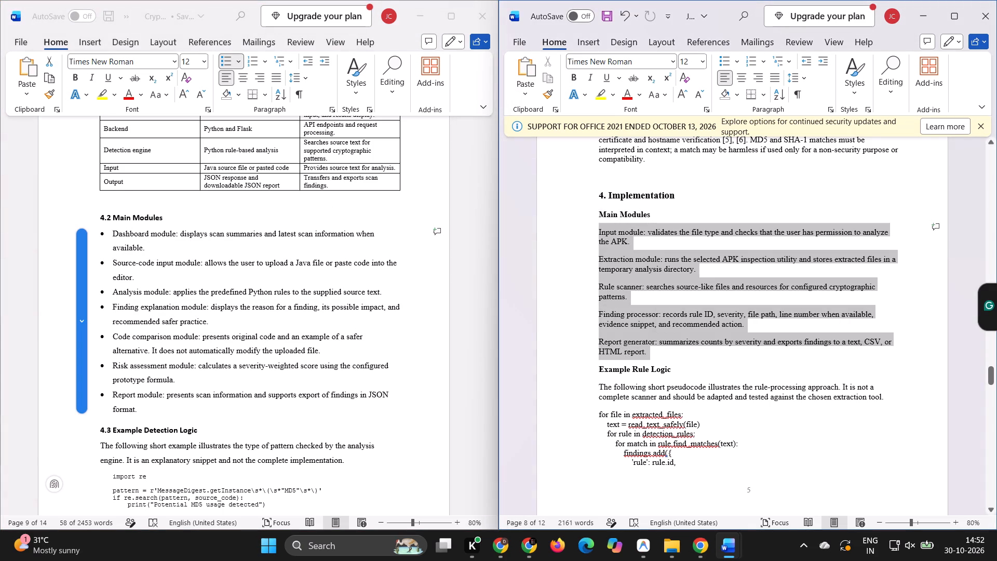
key("ctrl+v")
Replace the pseudocode text under Example Rule Logic in Janhavi CIS.docx with the CryptoGuard report's 4.3 body text and code plus section 4.4 Frontend-Backend Communication.
scroll(658, 348, "down", 3)
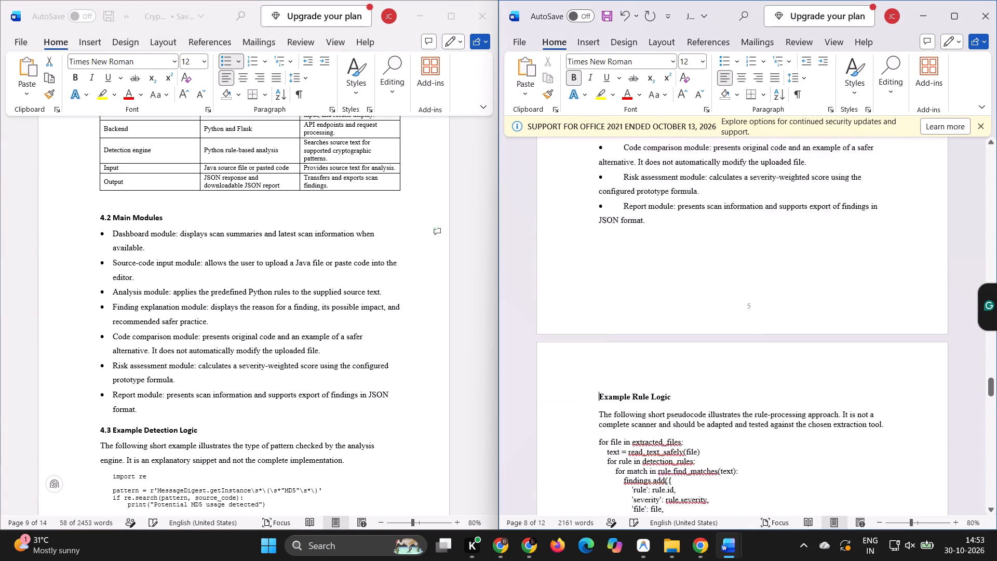
scroll(658, 348, "down", 2)
scroll(212, 402, "down", 3)
scroll(704, 399, "down", 2)
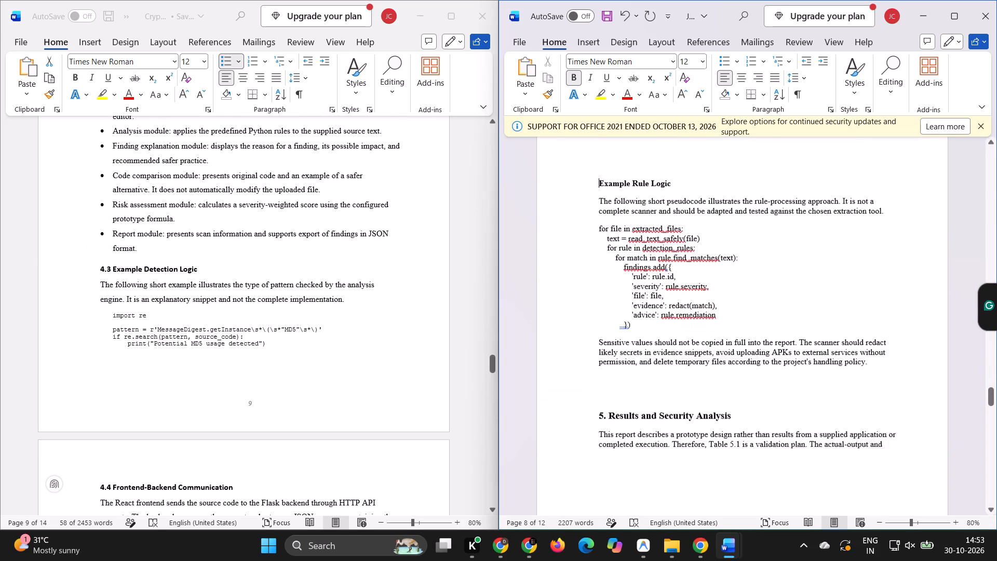
scroll(704, 399, "down", 1)
scroll(315, 418, "down", 1)
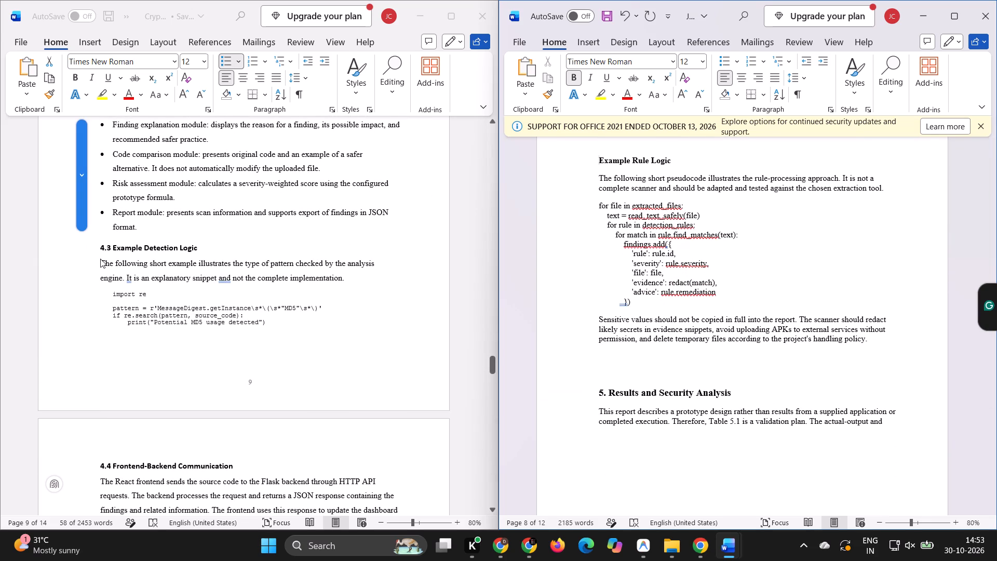
left_click(100, 259)
left_click(101, 264)
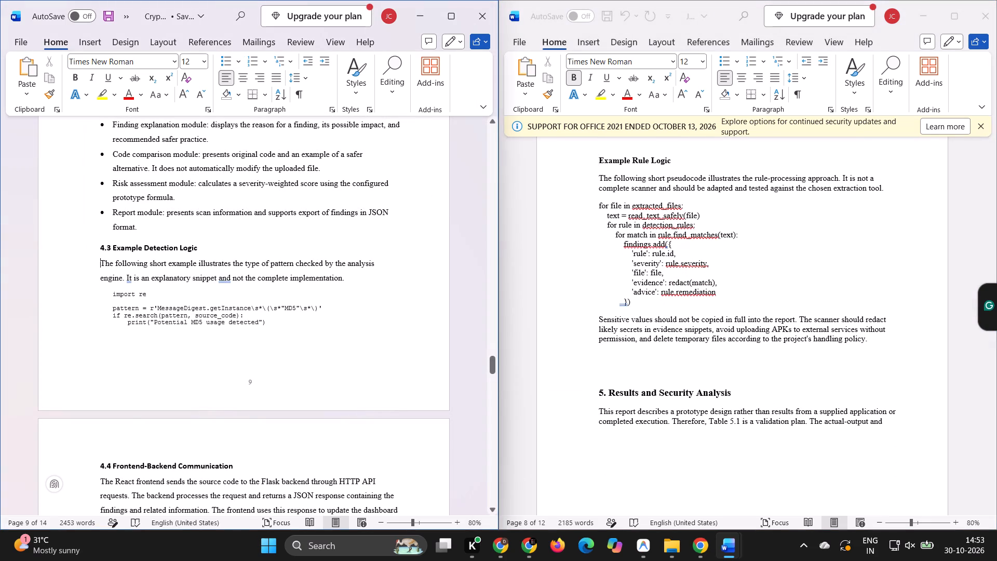
left_click_drag(101, 263, 269, 321)
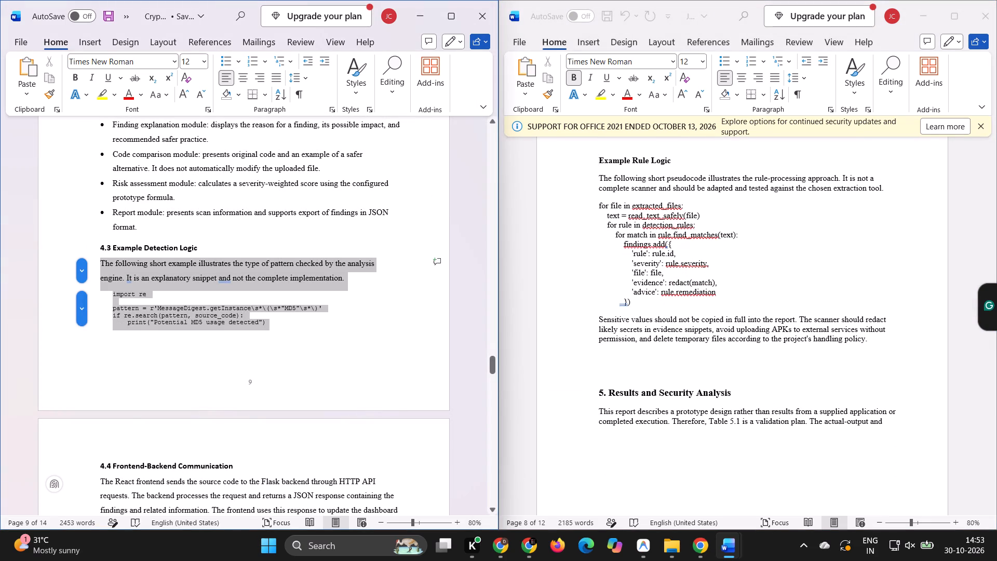
left_click_drag(269, 321, 267, 546)
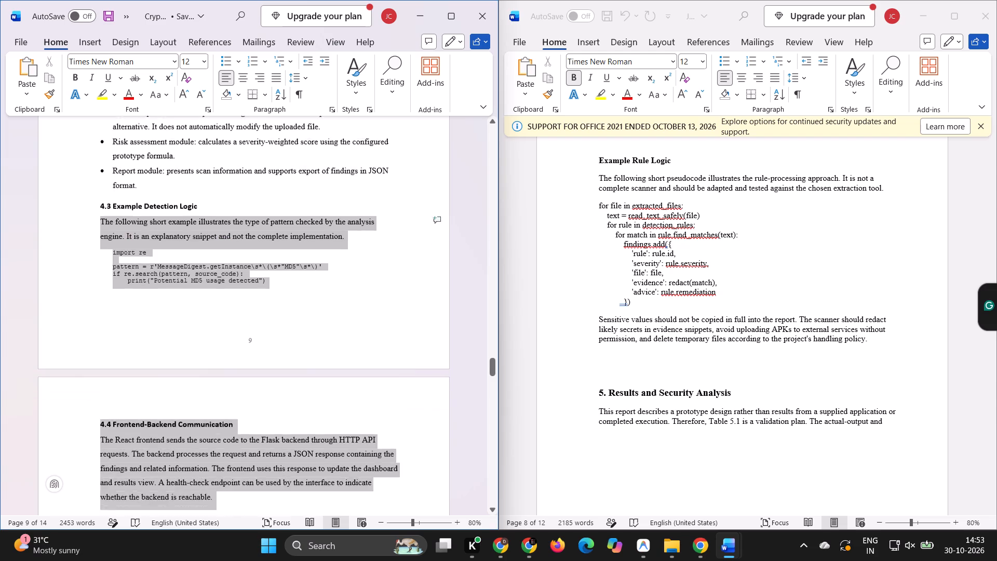
left_click_drag(267, 546, 217, 271)
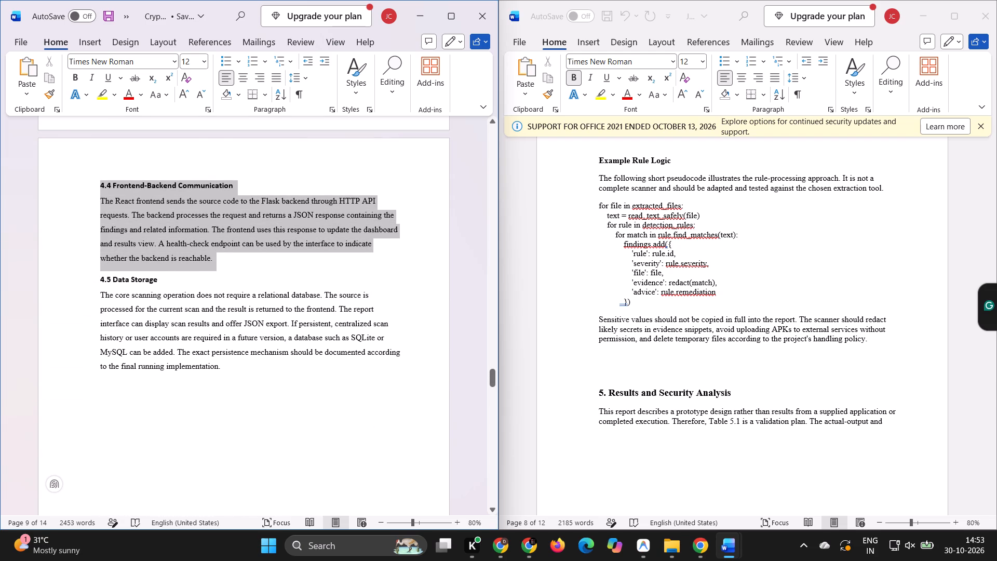
left_click_drag(217, 271, 229, 261)
left_click_drag(229, 261, 218, 261)
key("ctrl+c")
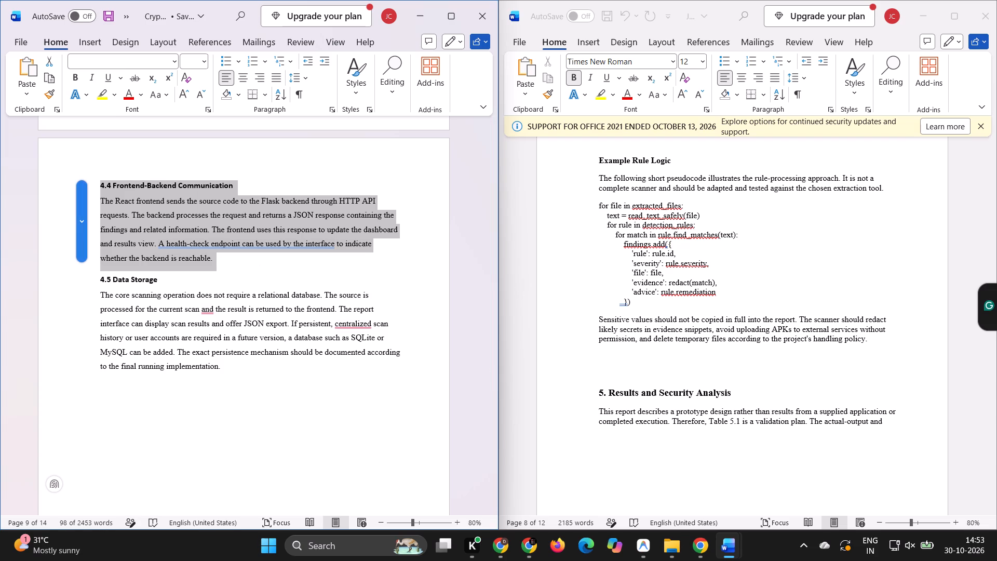
scroll(371, 284, "up", 1)
scroll(724, 279, "up", 5)
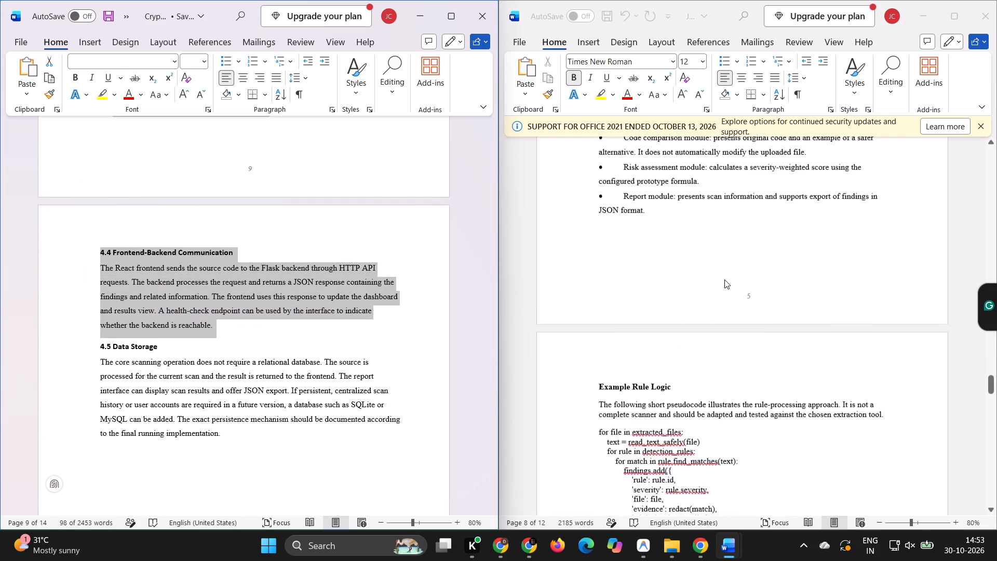
scroll(305, 349, "up", 2)
scroll(617, 393, "down", 2)
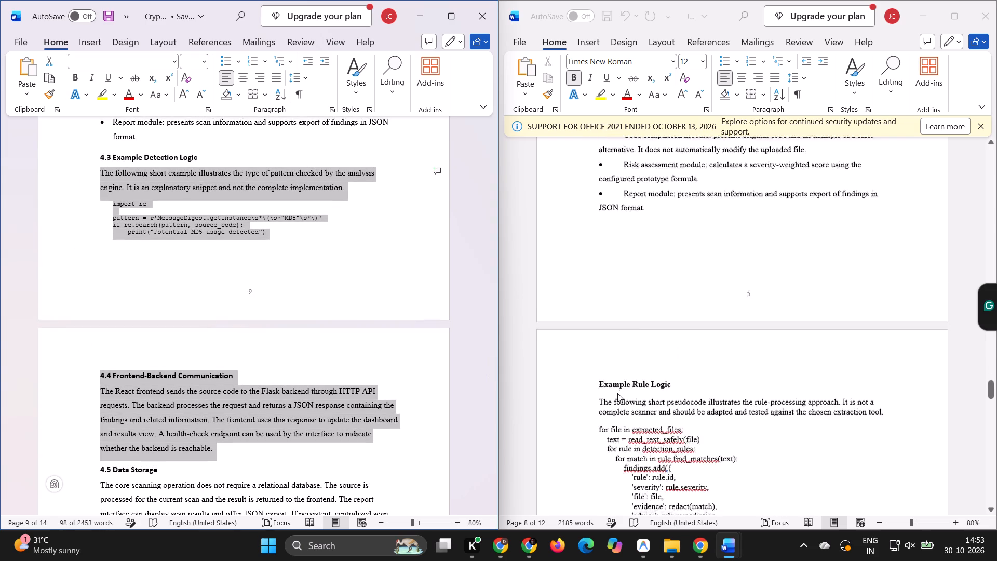
scroll(617, 393, "down", 2)
left_click(600, 270)
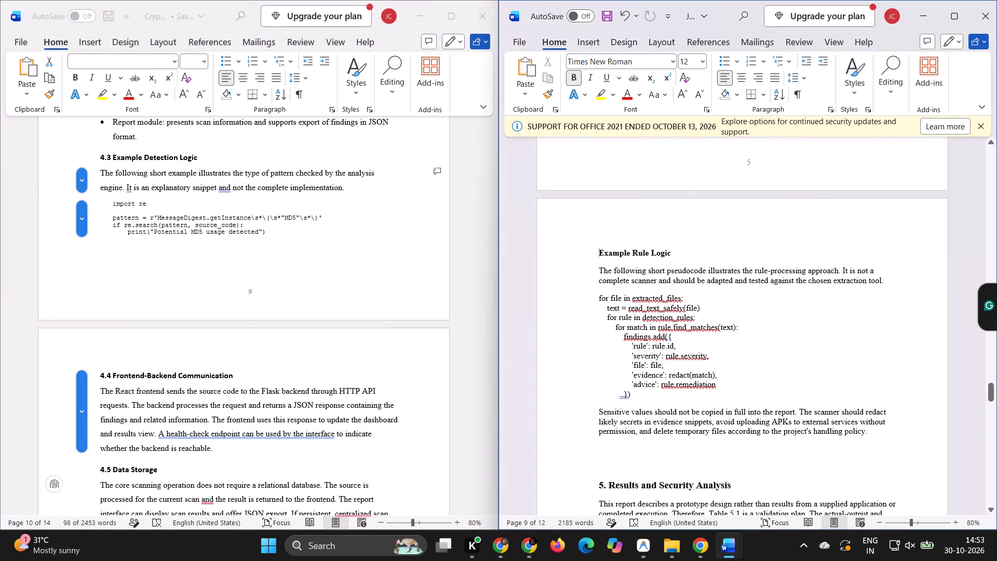
left_click(600, 270)
left_click_drag(600, 270, 890, 440)
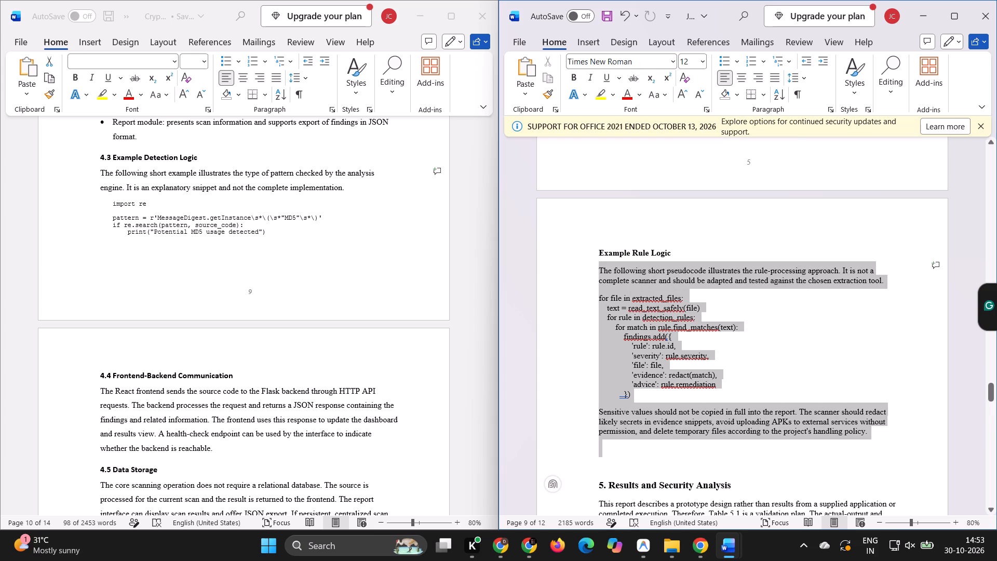
left_click_drag(890, 440, 888, 437)
key("ctrl+v")
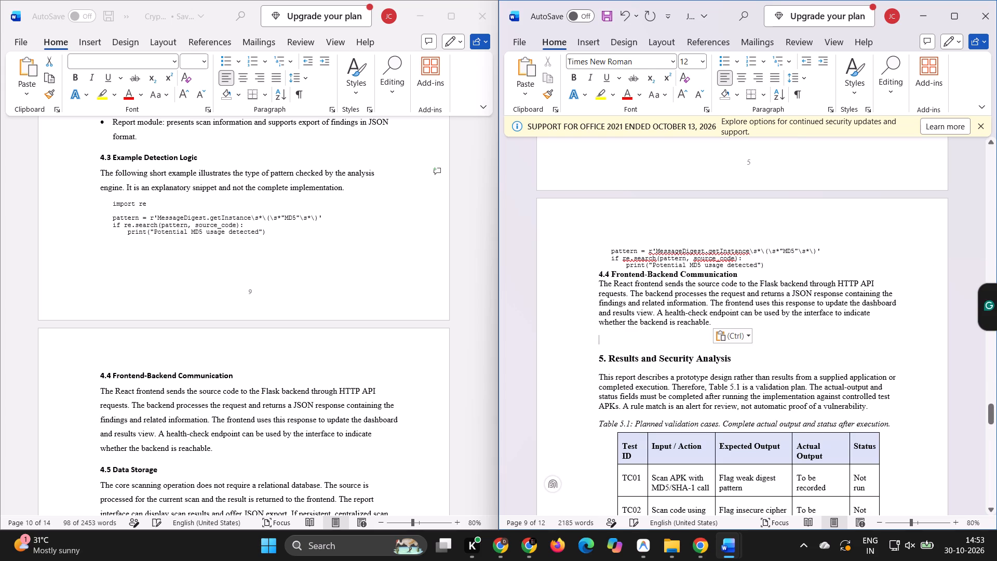
Remove the number 4.4 from the pasted Frontend-Backend Communication heading and separate it from the code snippet above with blank lines.
left_click(609, 273)
key("BackSpace")
key("BackSpace")
key("BackSpace")
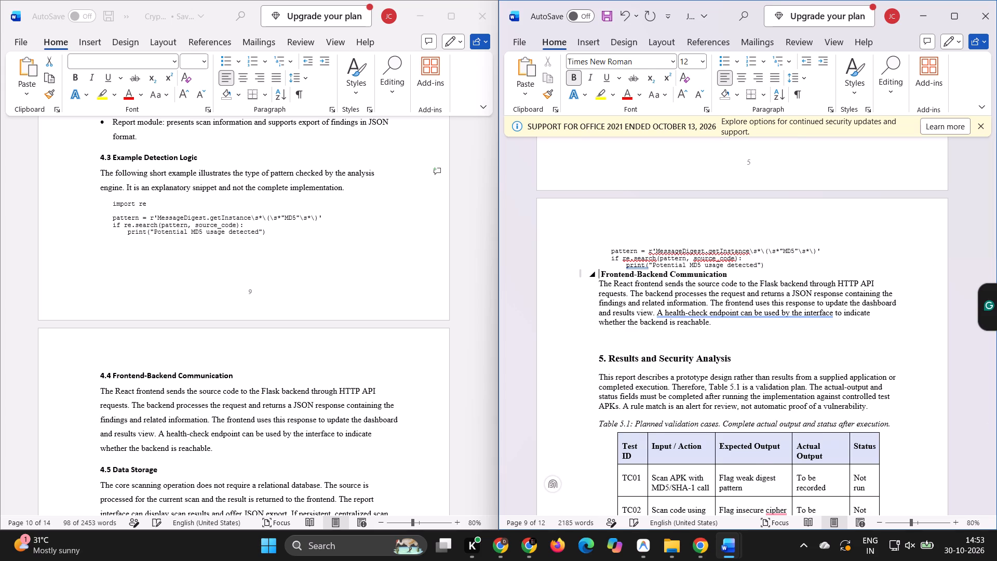
key("BackSpace")
key("Return")
key("Return")
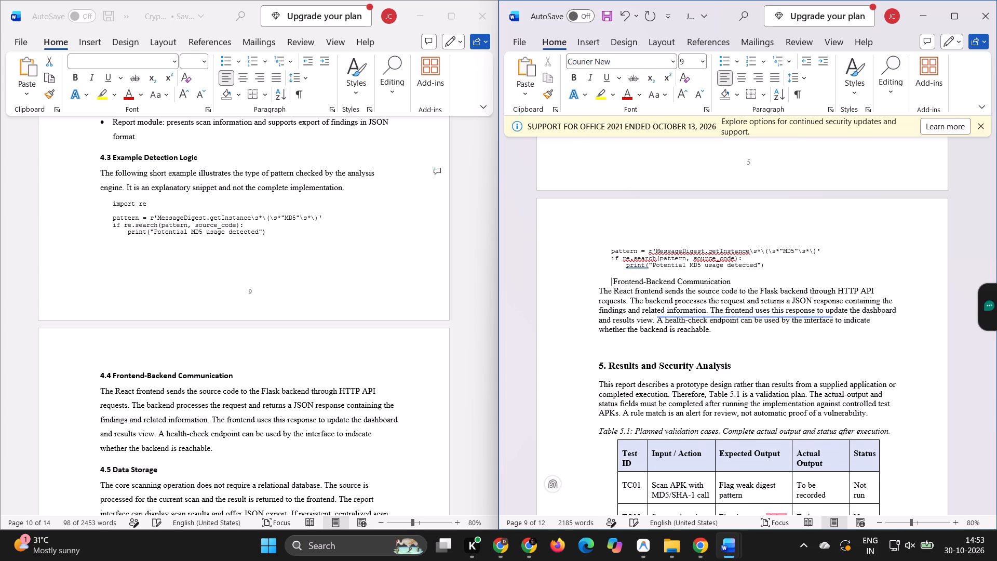
key("Return")
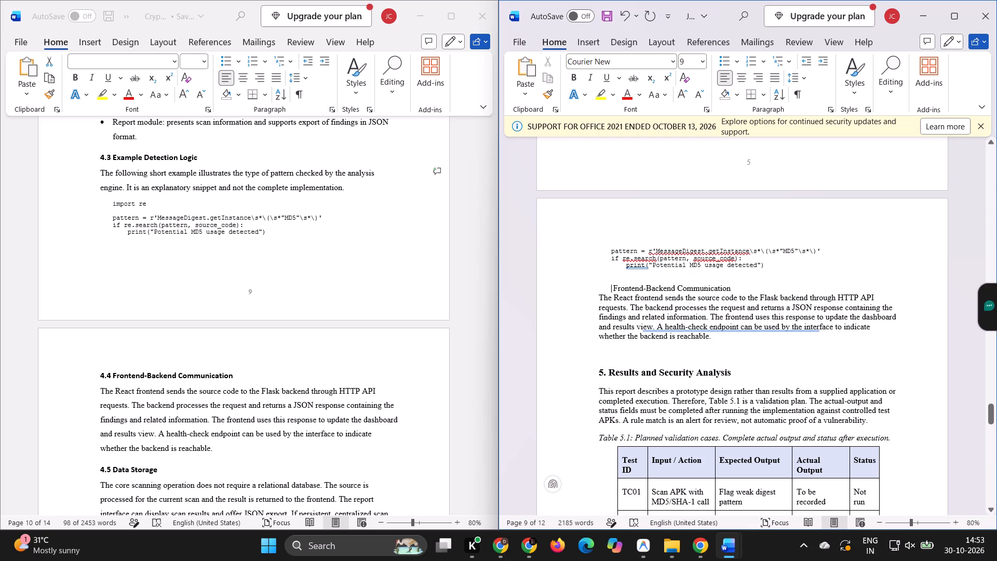
Make the Frontend-Backend Communication heading bold and insert a blank line between it and its paragraph.
left_click_drag(740, 287, 605, 288)
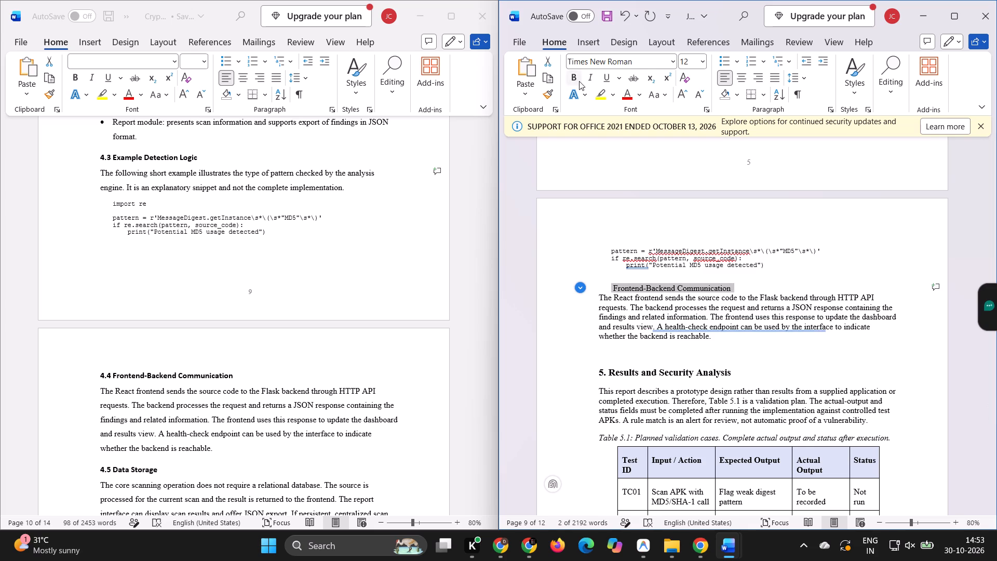
left_click(579, 81)
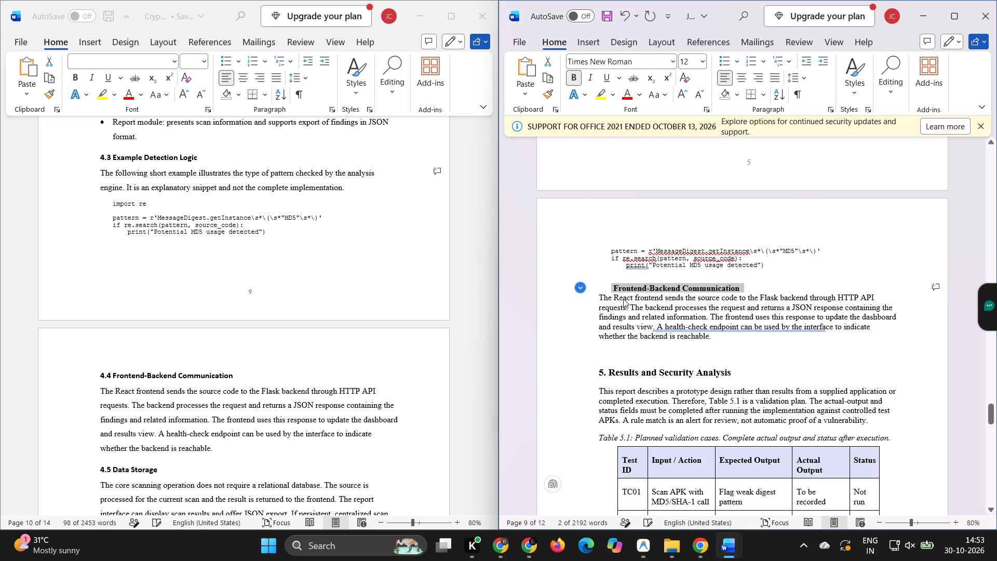
left_click(623, 299)
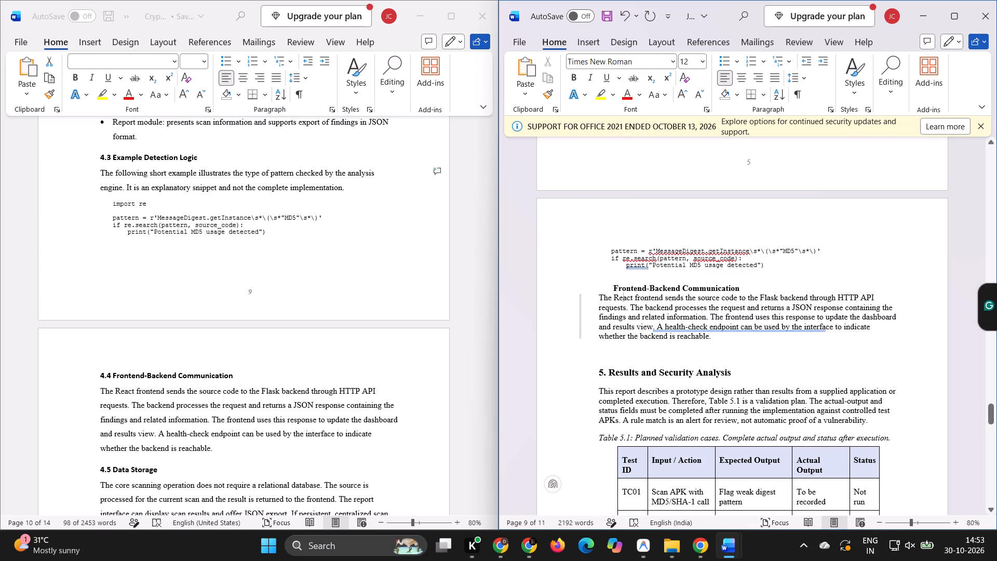
left_click(740, 292)
key("Return")
Replace the introductory paragraph and Table 5.1 caption under 5. Results and Security Analysis in Janhavi CIS.docx with the CryptoGuard report's section 5 introductory paragraph.
scroll(691, 400, "down", 5)
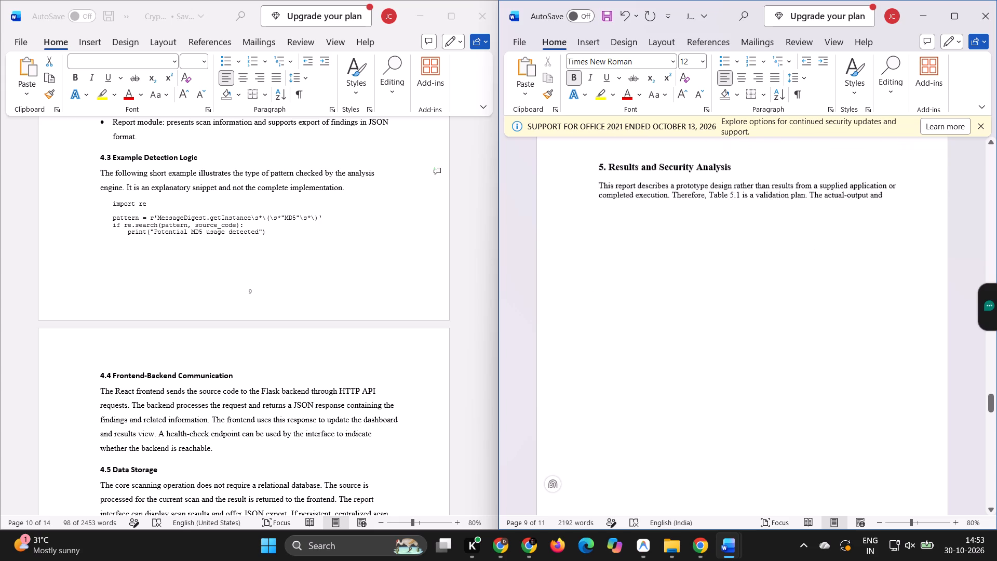
scroll(691, 400, "down", 4)
scroll(691, 400, "up", 4)
scroll(691, 400, "down", 1)
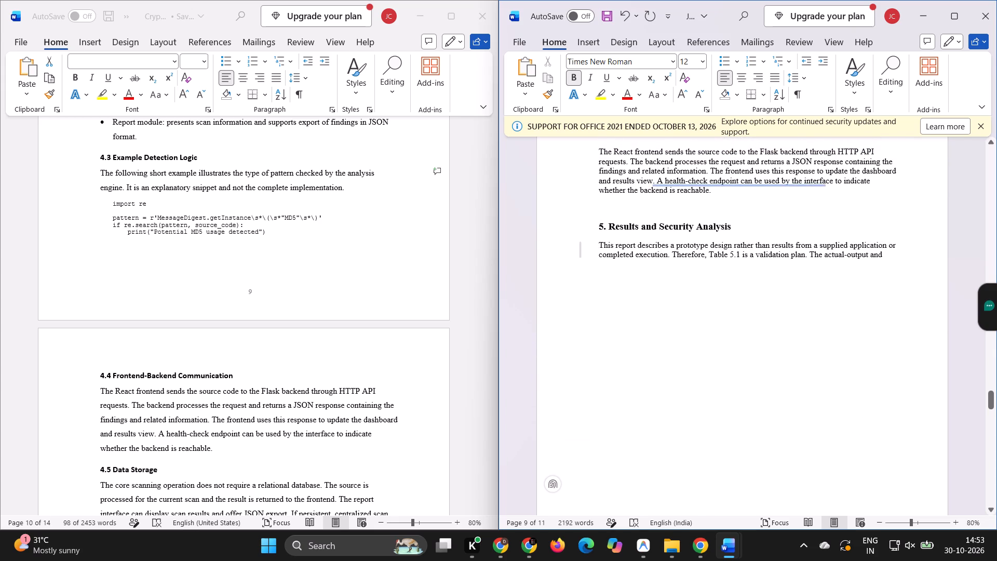
scroll(691, 400, "down", 1)
scroll(200, 354, "down", 4)
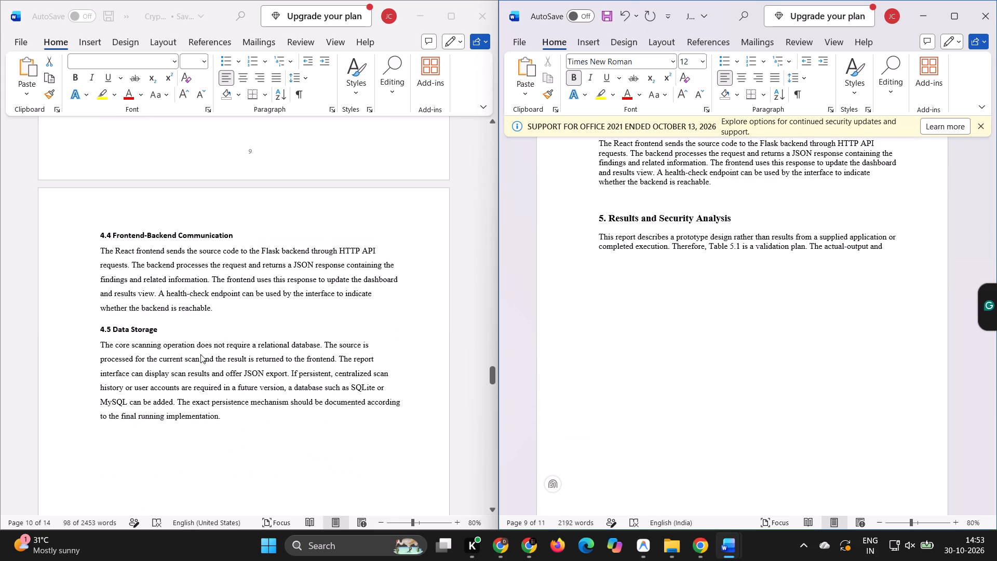
scroll(200, 354, "down", 9)
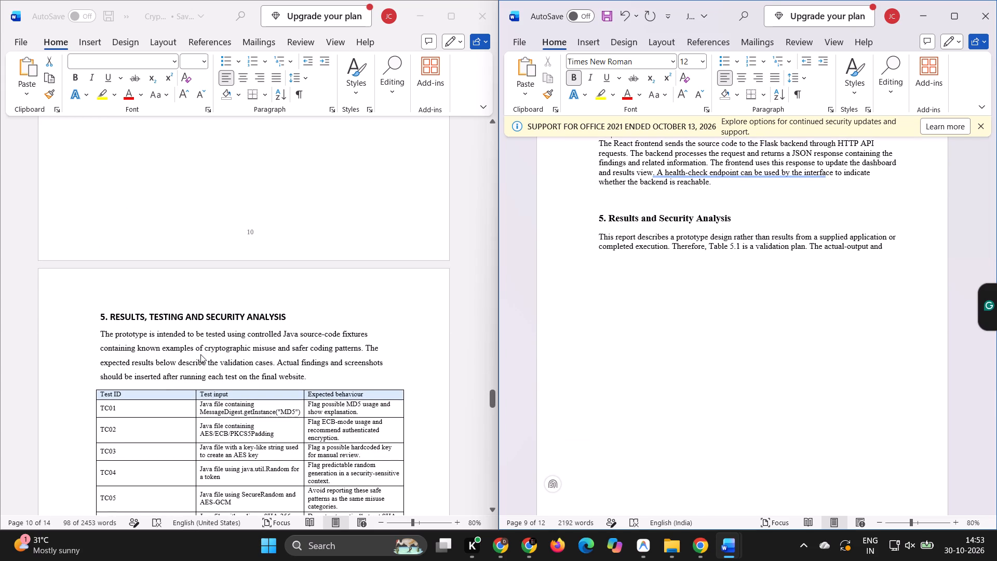
scroll(200, 354, "down", 1)
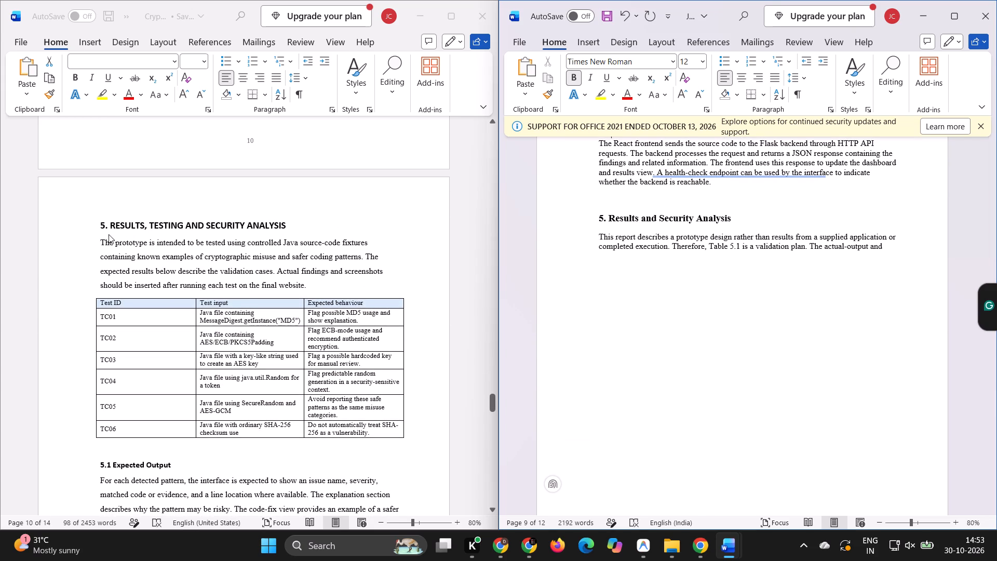
left_click(102, 237)
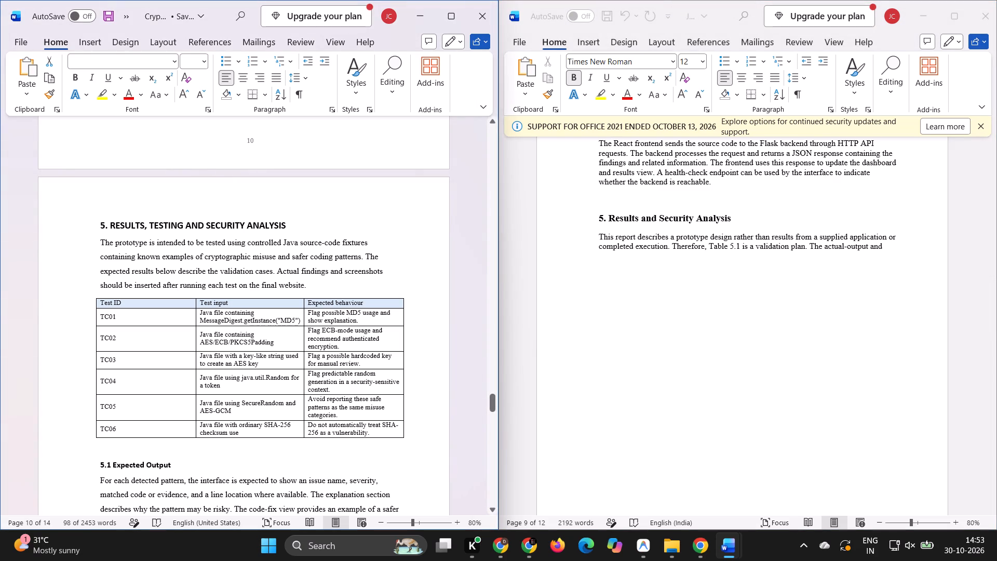
left_click_drag(98, 239, 299, 278)
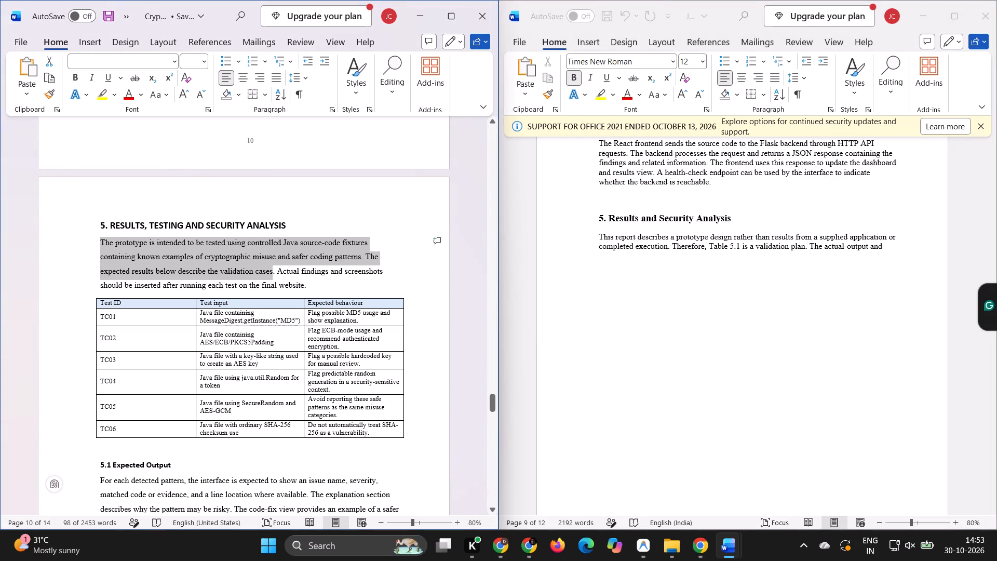
left_click_drag(299, 278, 306, 284)
key("ctrl+c")
left_click(679, 251)
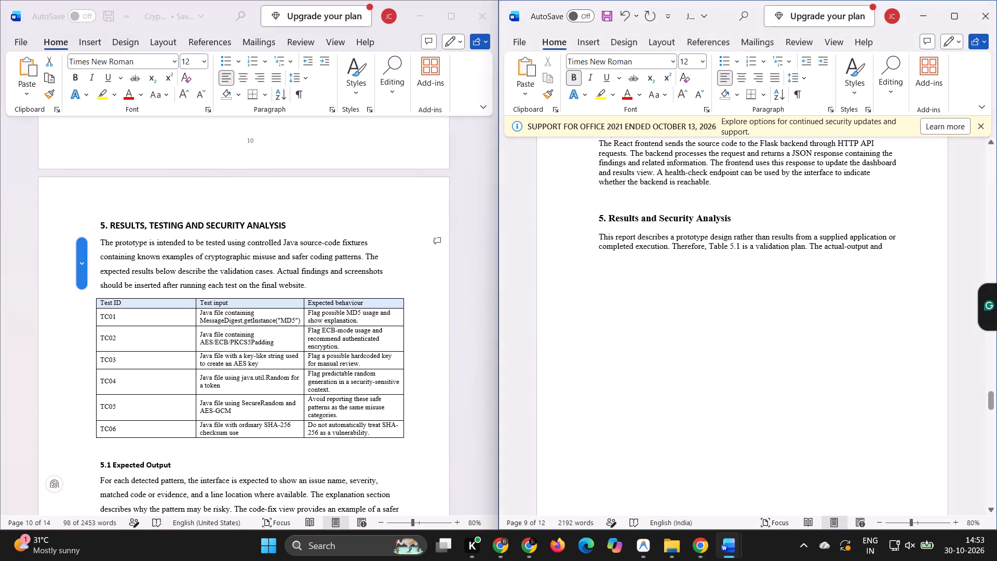
left_click_drag(596, 235, 880, 330)
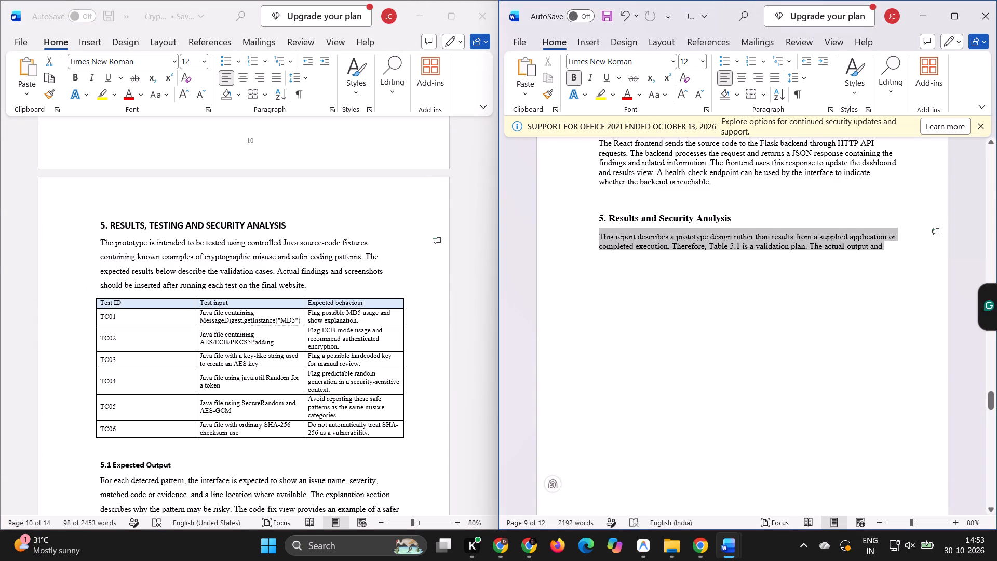
left_click_drag(880, 330, 887, 185)
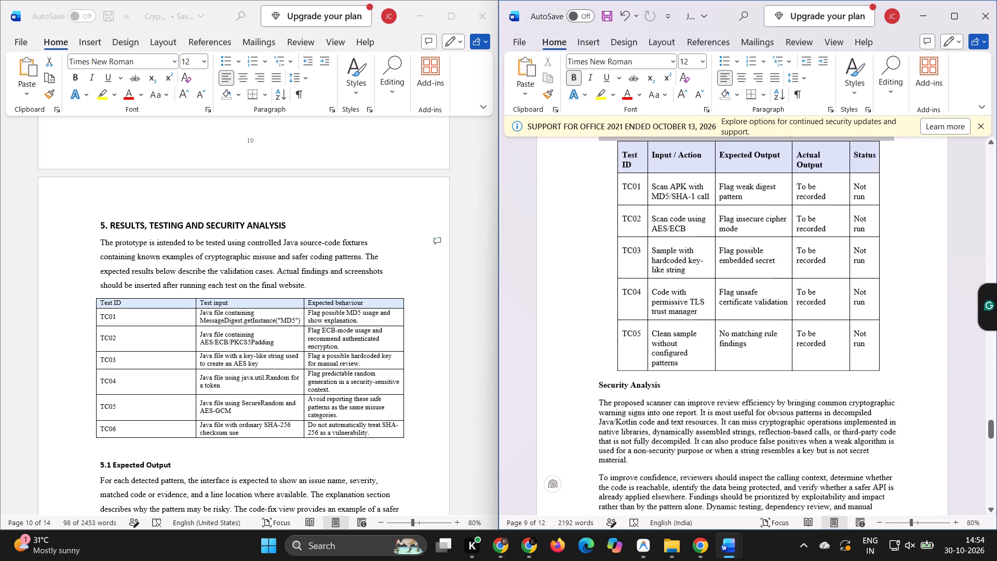
left_click_drag(887, 185, 878, 149)
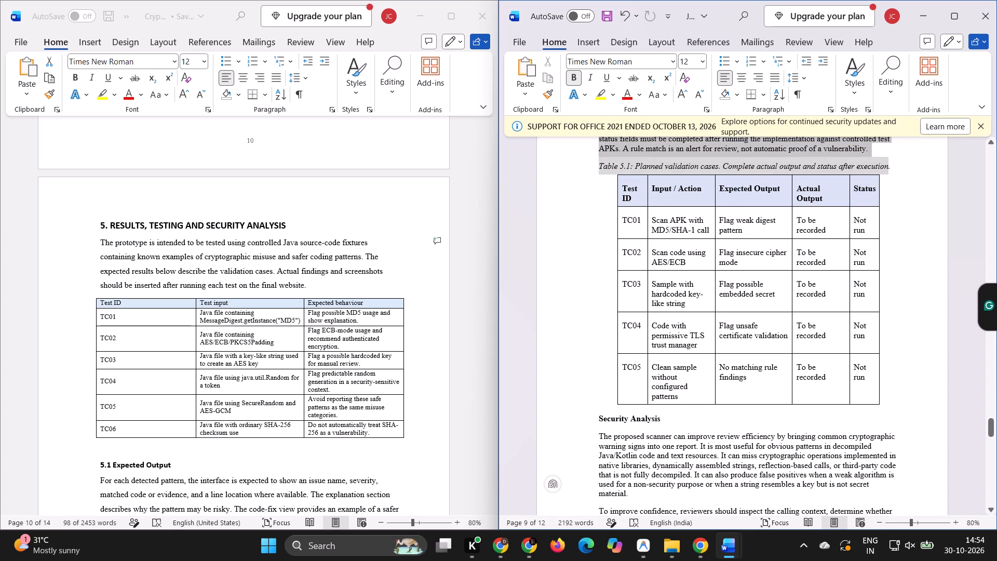
left_click_drag(878, 149, 900, 164)
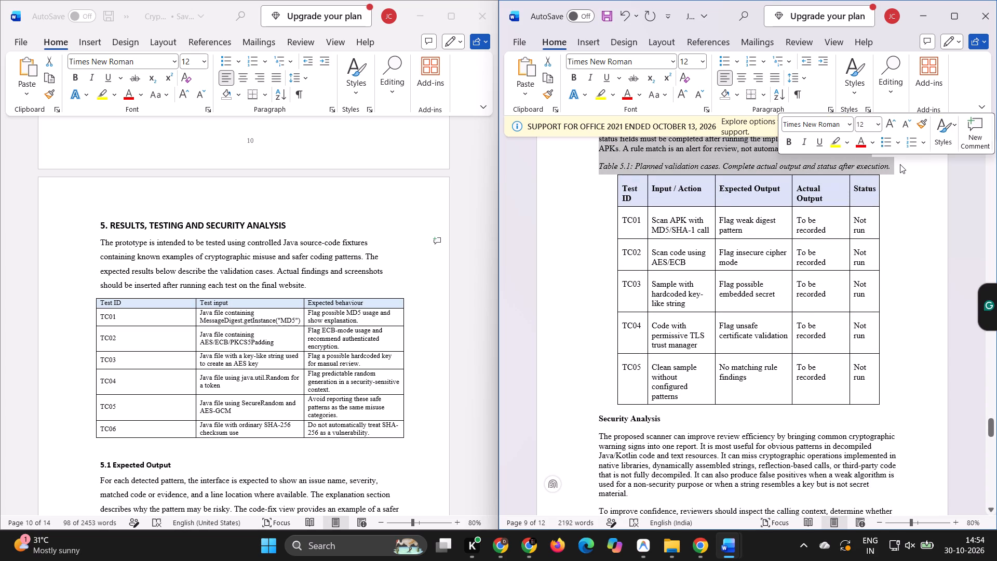
key("BackSpace")
scroll(900, 164, "up", 5)
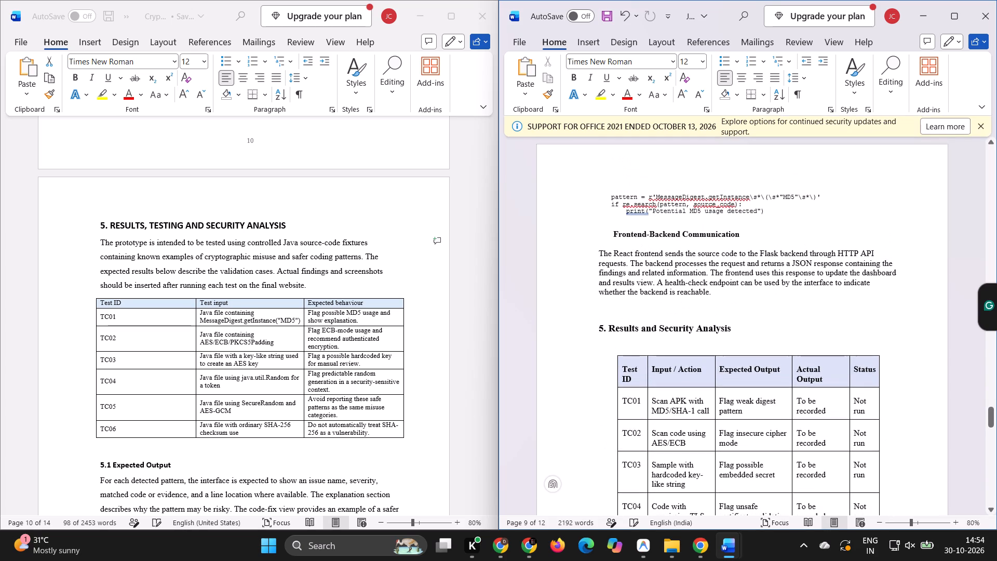
key("ctrl+v")
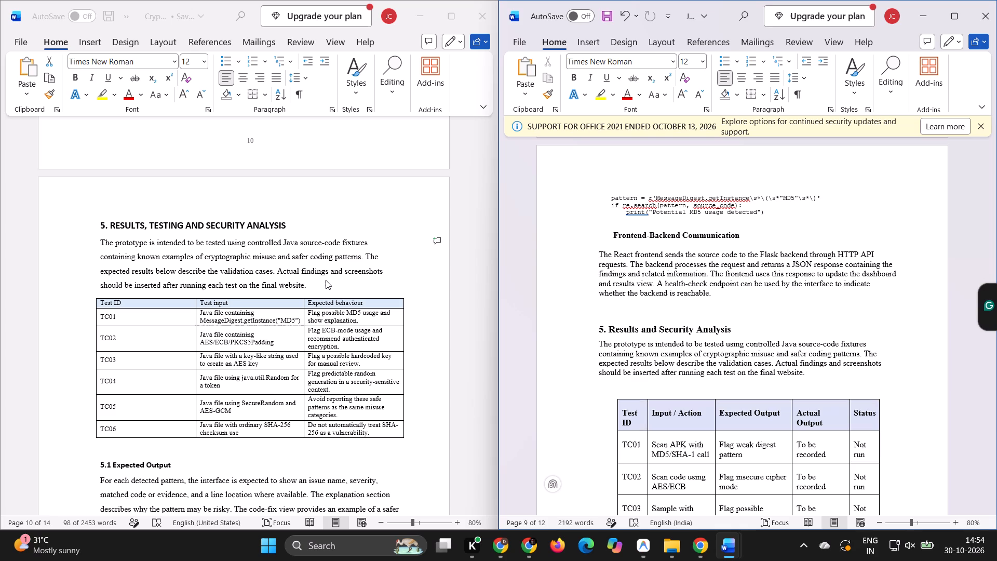
scroll(518, 384, "down", 4)
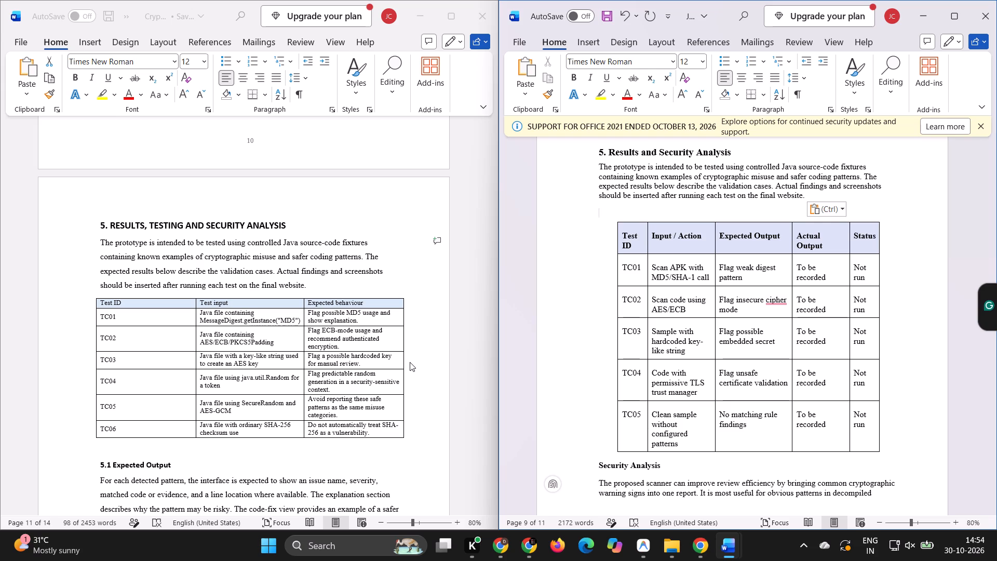
Delete the old five-column test case table under 5. Results and Security Analysis in Janhavi CIS.docx.
left_click(862, 222)
left_click(610, 218)
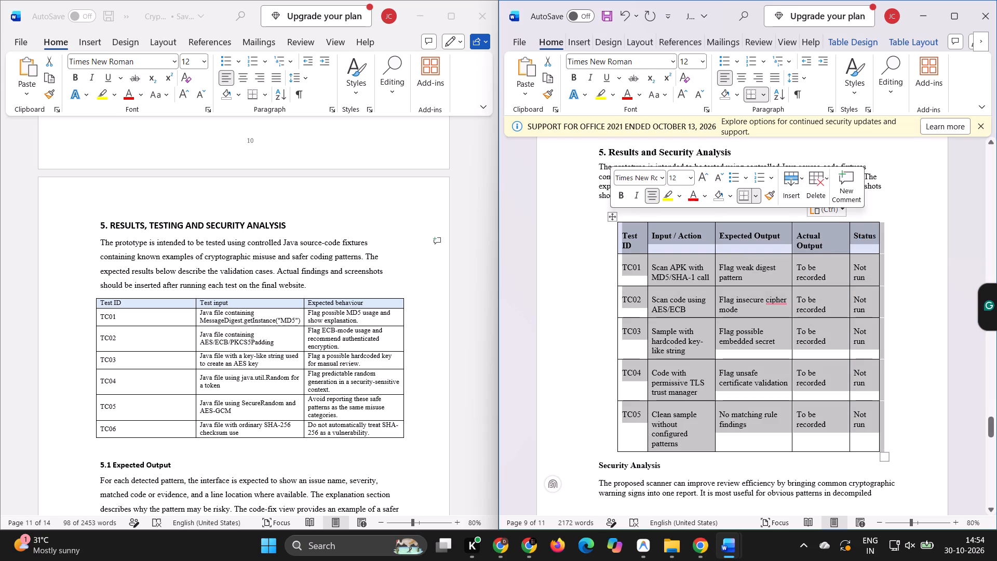
key("Delete")
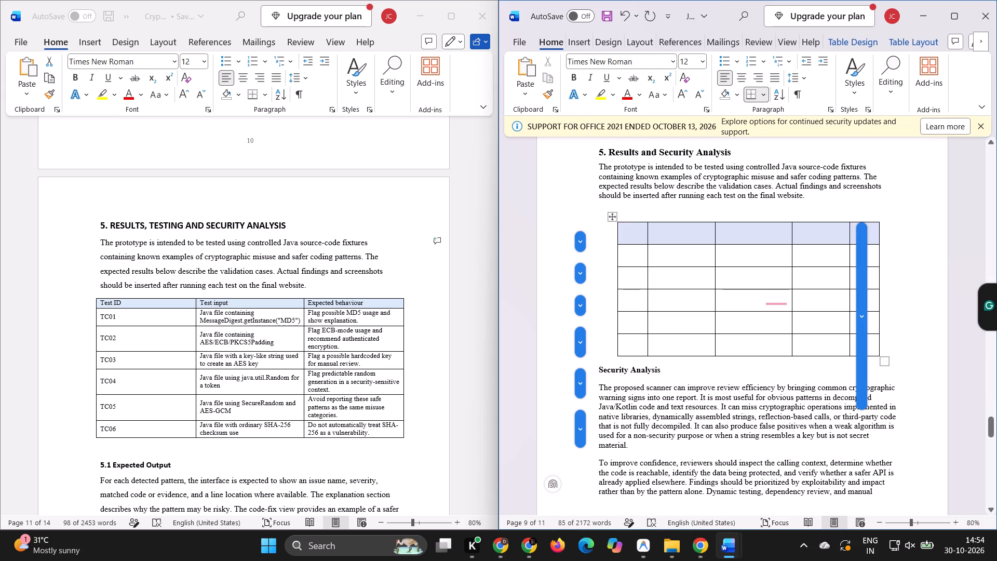
left_click(614, 216)
key("Delete")
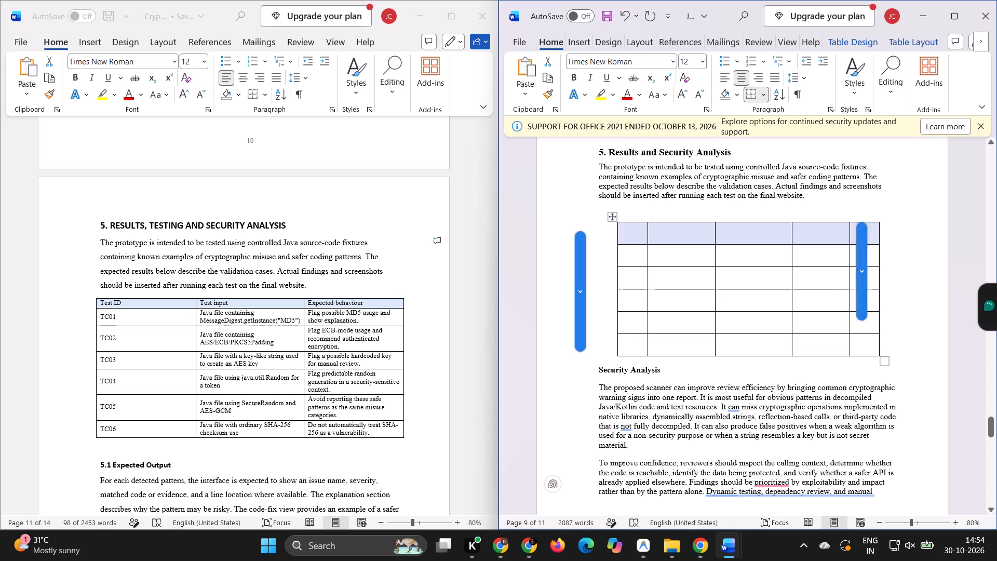
left_click(885, 355)
left_click_drag(596, 371, 592, 244)
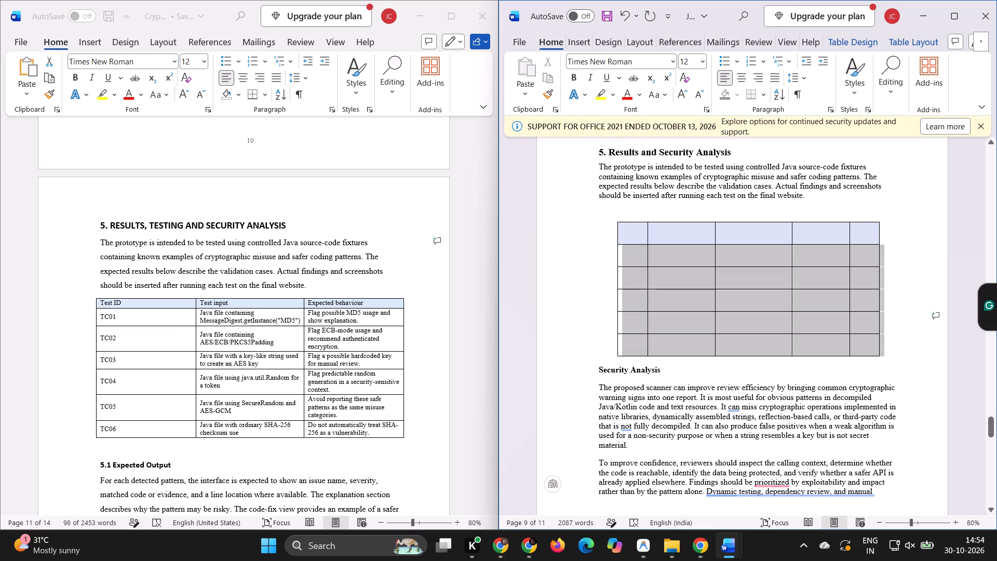
left_click_drag(592, 244, 595, 231)
key("BackSpace")
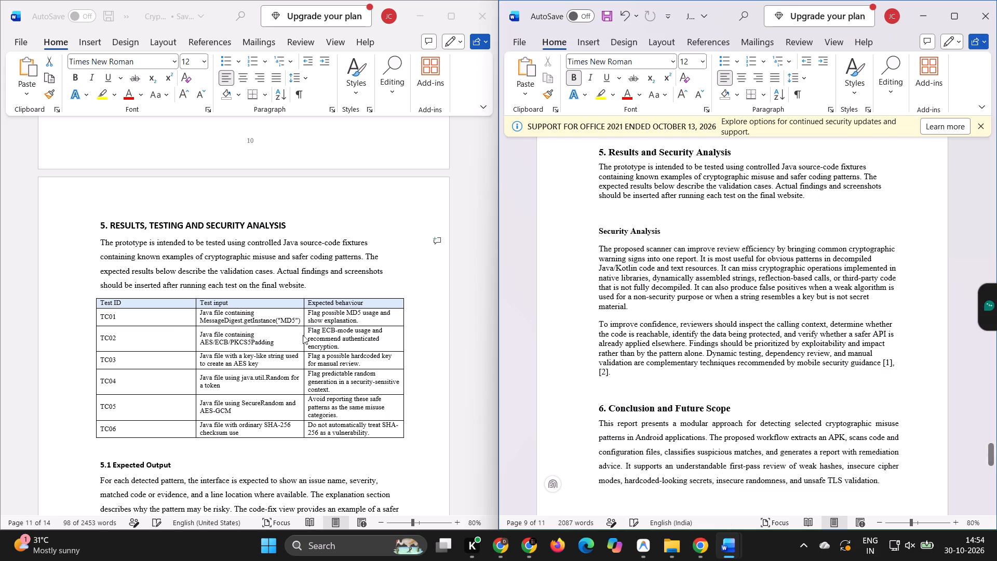
Copy the CryptoGuard report's section 5 test table below the introductory paragraph in Janhavi CIS.docx, with a blank line above the table.
left_click_drag(324, 283, 284, 464)
left_click(284, 464)
left_click_drag(410, 435, 99, 301)
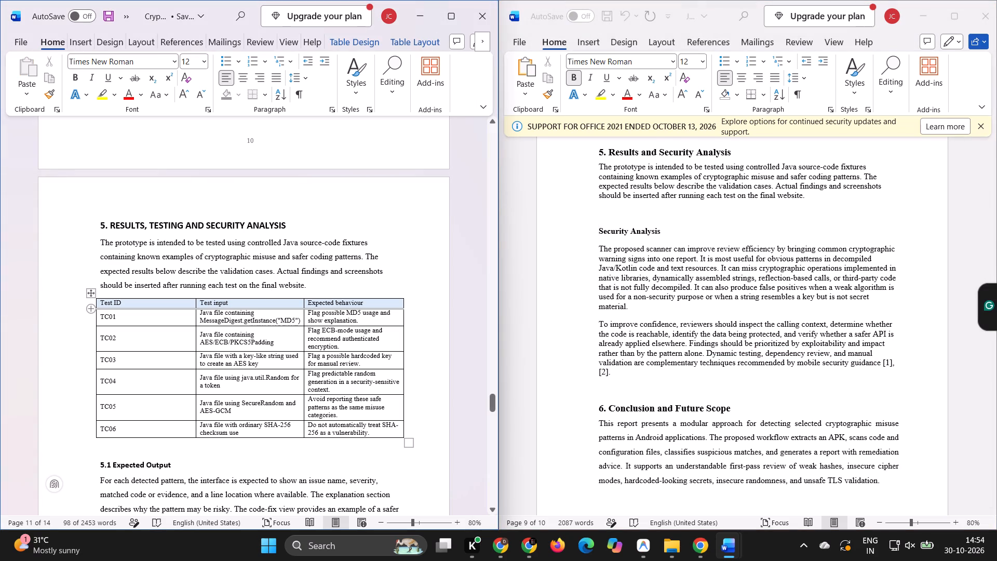
left_click(77, 275)
left_click(76, 289)
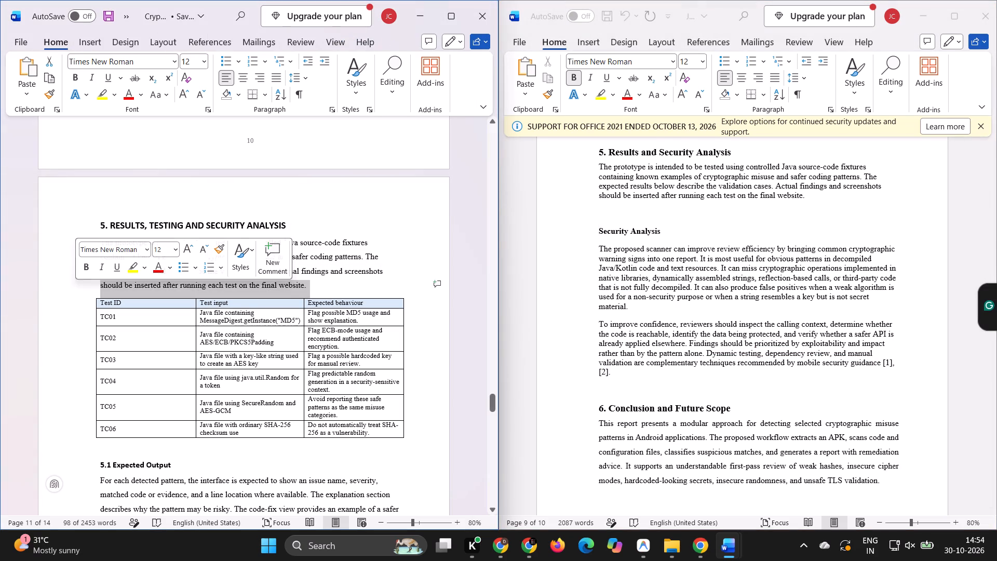
left_click(349, 229)
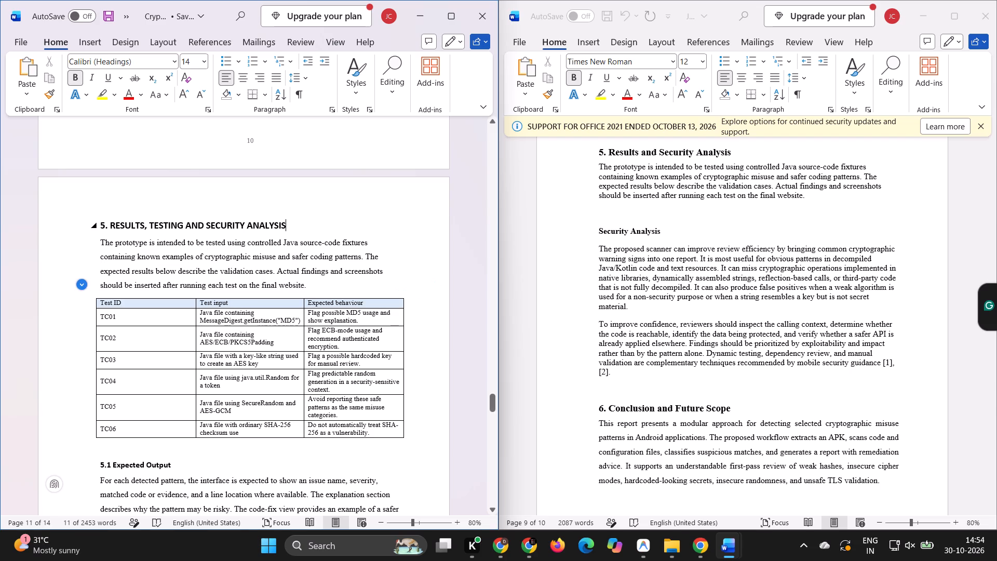
left_click(99, 303)
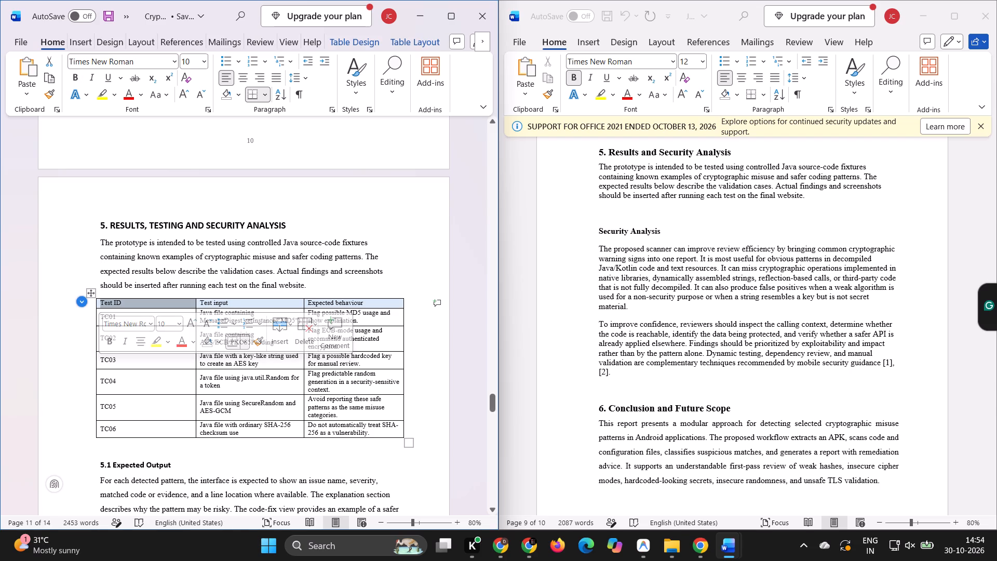
left_click(88, 280)
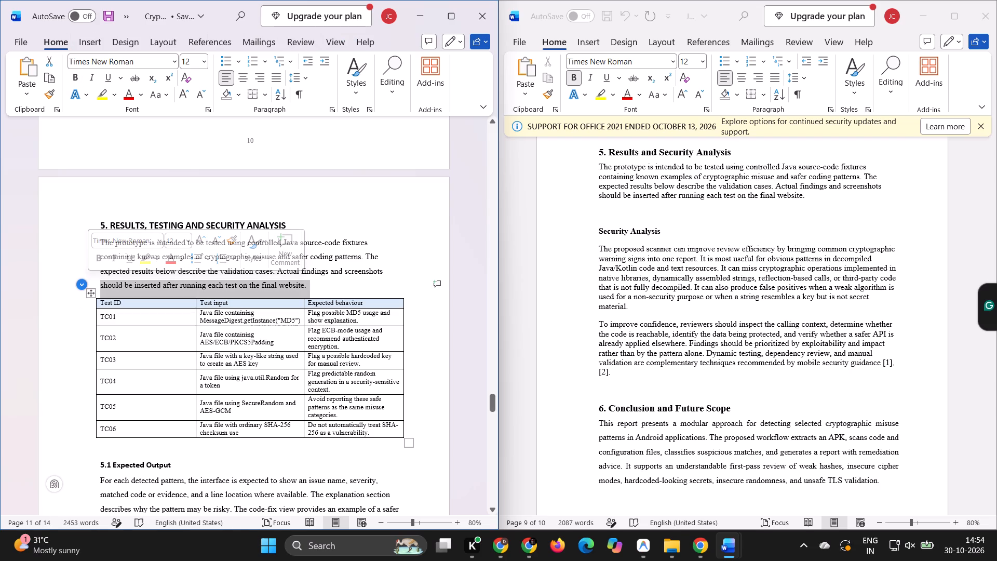
left_click_drag(101, 302, 376, 430)
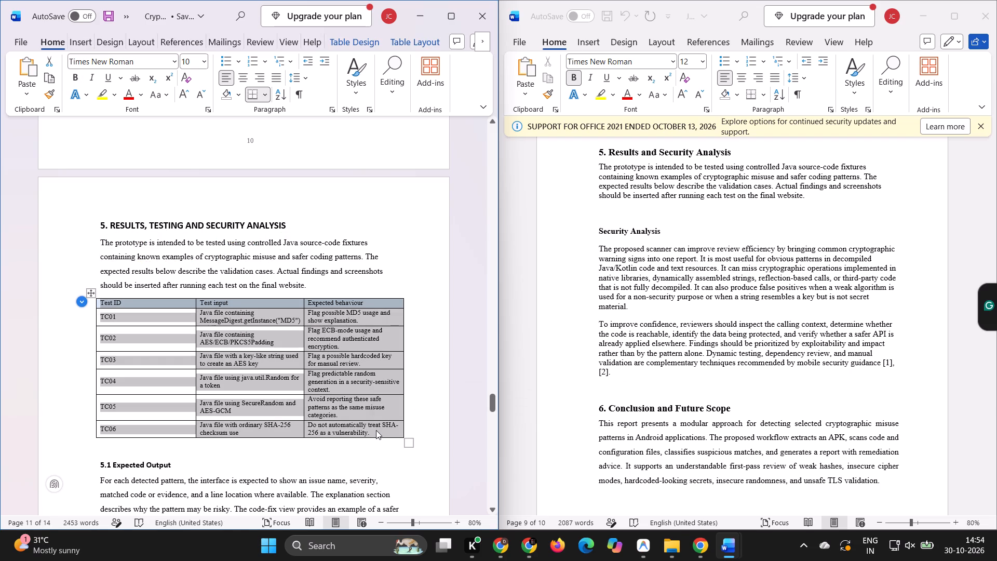
key("ctrl+c")
left_click(661, 208)
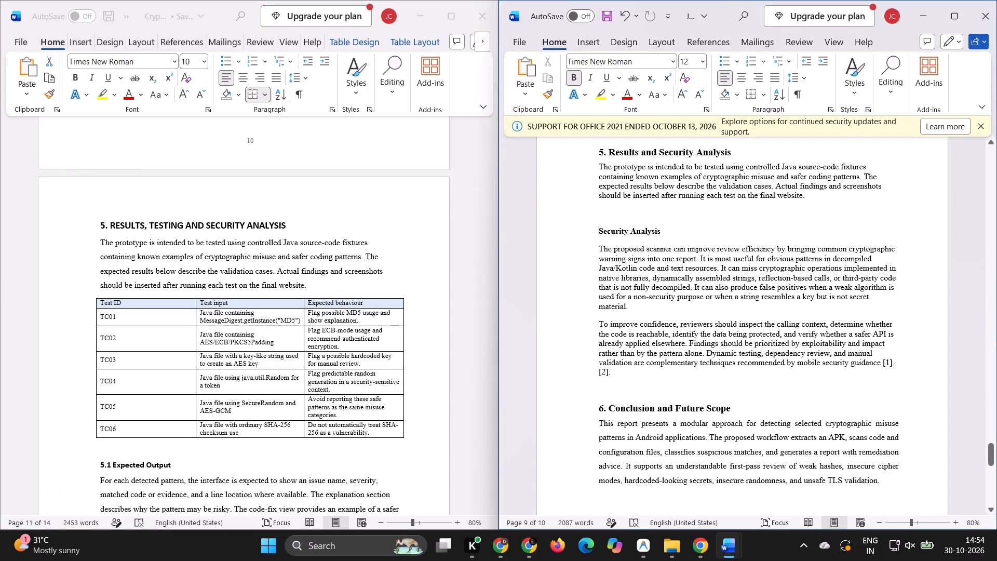
key("Up")
key("ctrl+v")
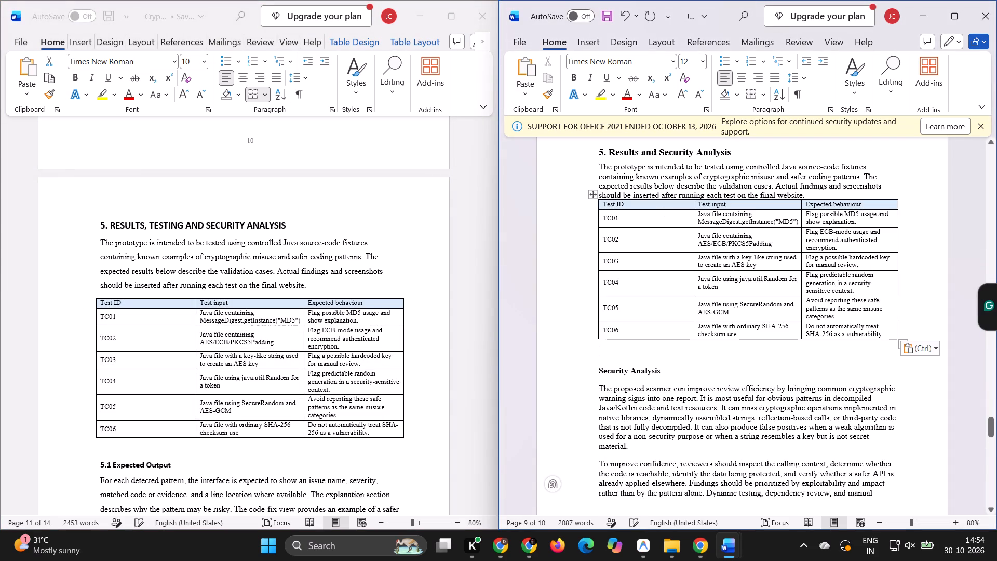
left_click(812, 199)
key("Return")
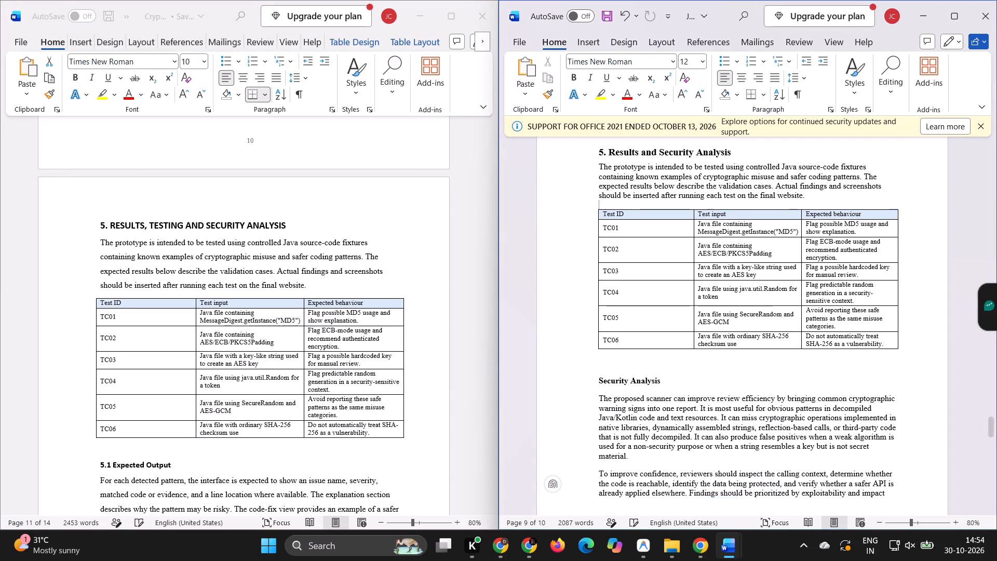
Copy the CryptoGuard report's Expected Output heading, without the number 5.1, and its paragraph to below the test table in Janhavi CIS.docx.
scroll(917, 318, "down", 4)
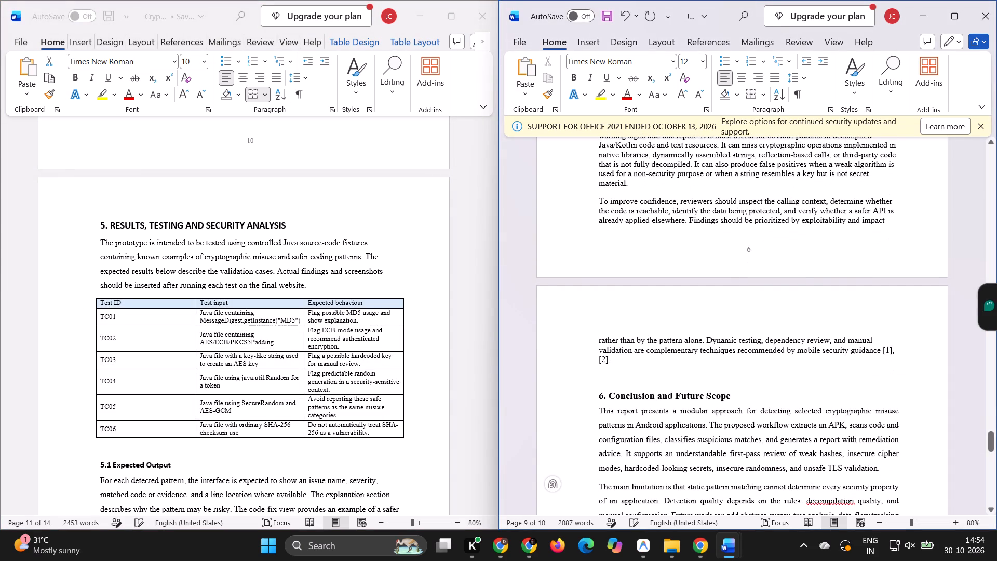
scroll(489, 371, "down", 4)
scroll(759, 303, "up", 2)
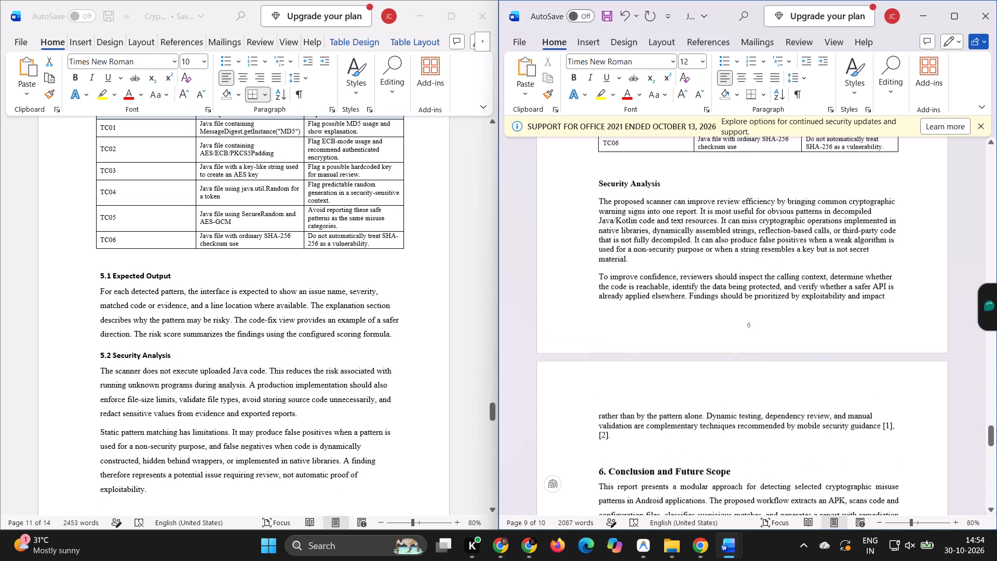
scroll(759, 303, "up", 1)
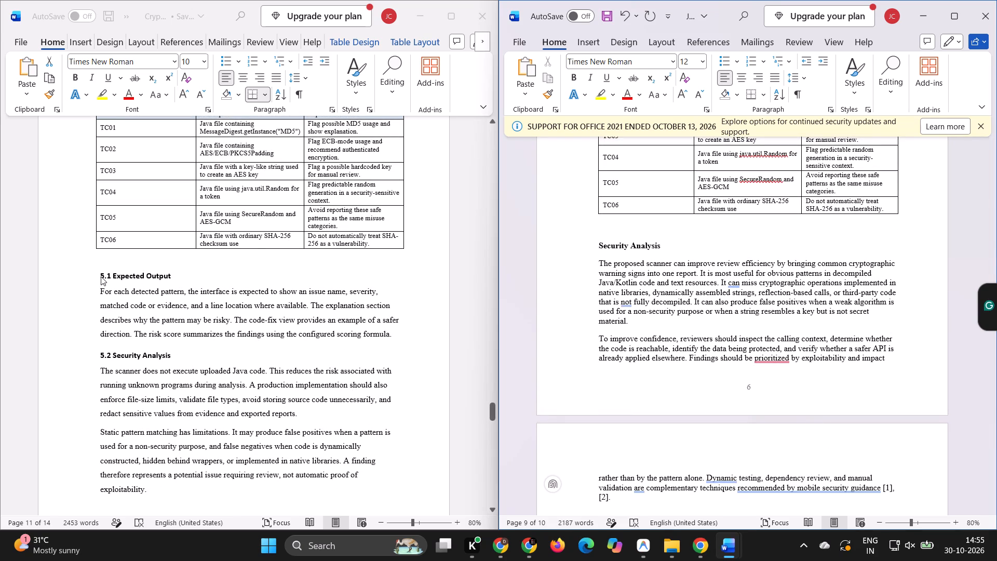
left_click(101, 276)
left_click(344, 337)
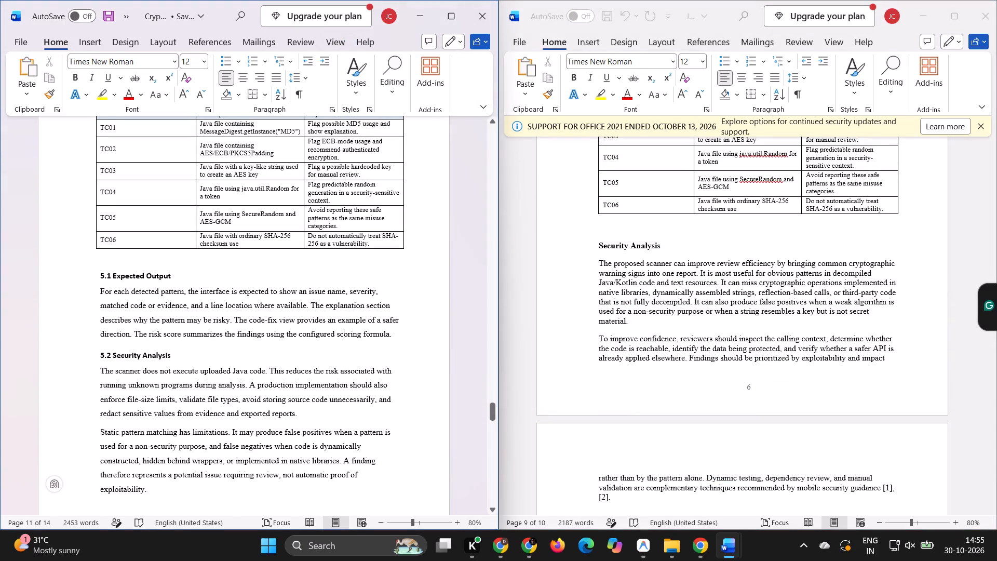
left_click_drag(390, 332, 103, 277)
left_click_drag(103, 277, 113, 274)
key("ctrl+c")
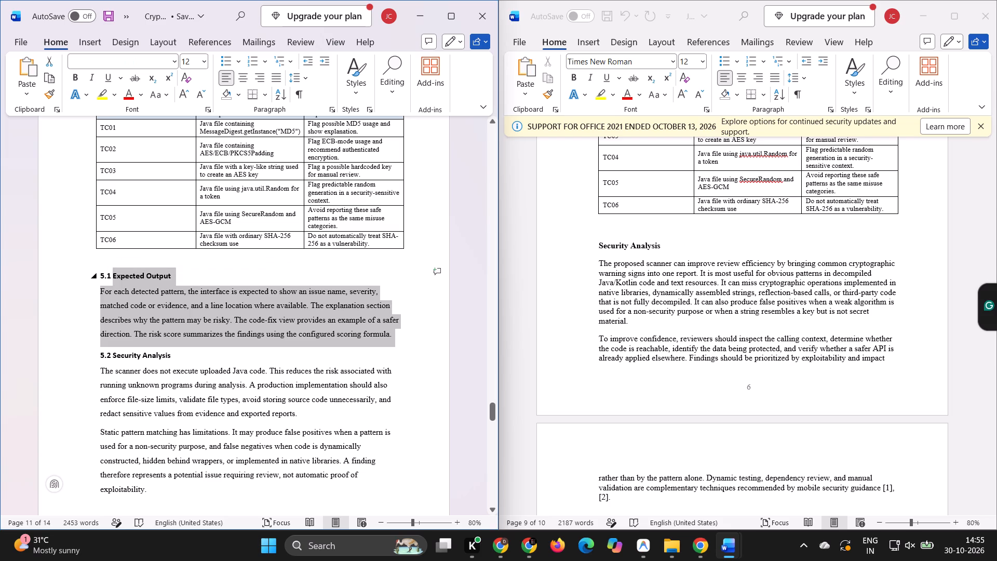
left_click(657, 231)
left_click(657, 231)
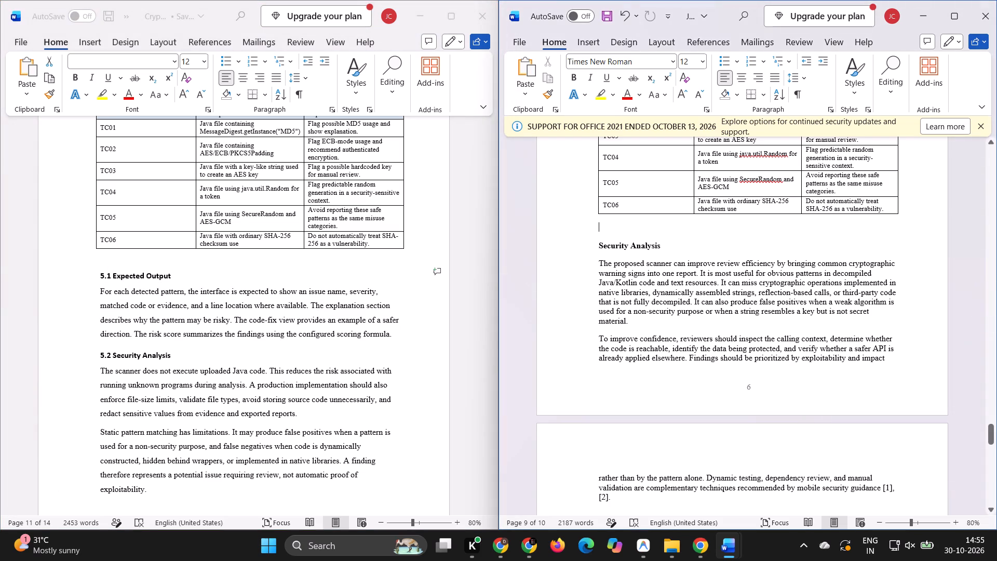
key("ctrl+v")
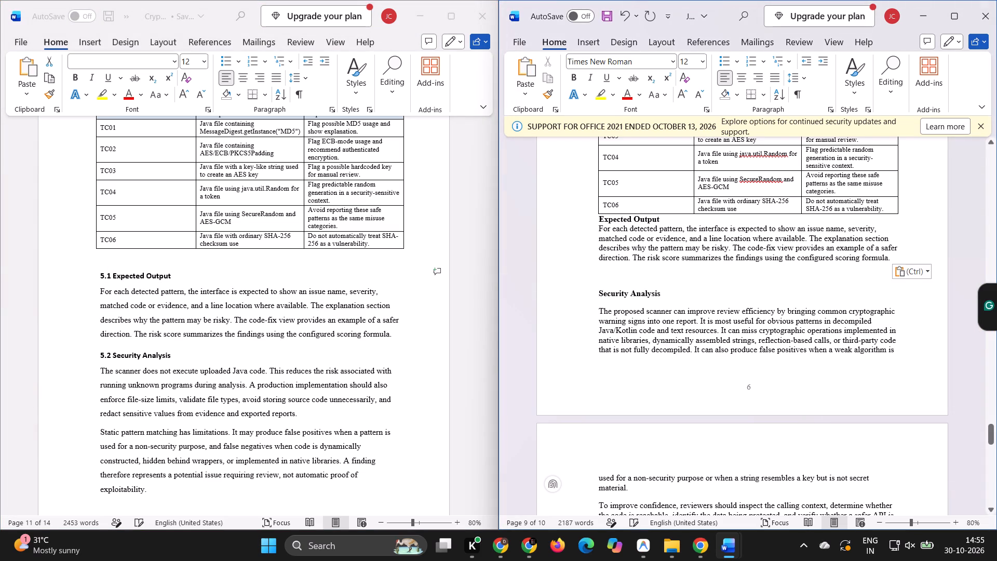
Insert blank lines between the test table and the Expected Output heading.
left_click(597, 220)
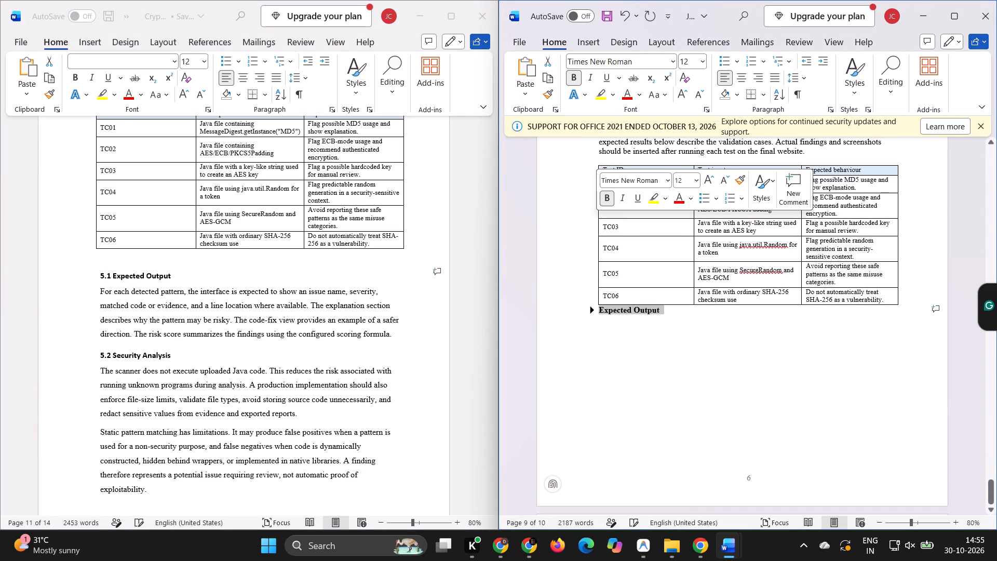
left_click(591, 312)
left_click(609, 311)
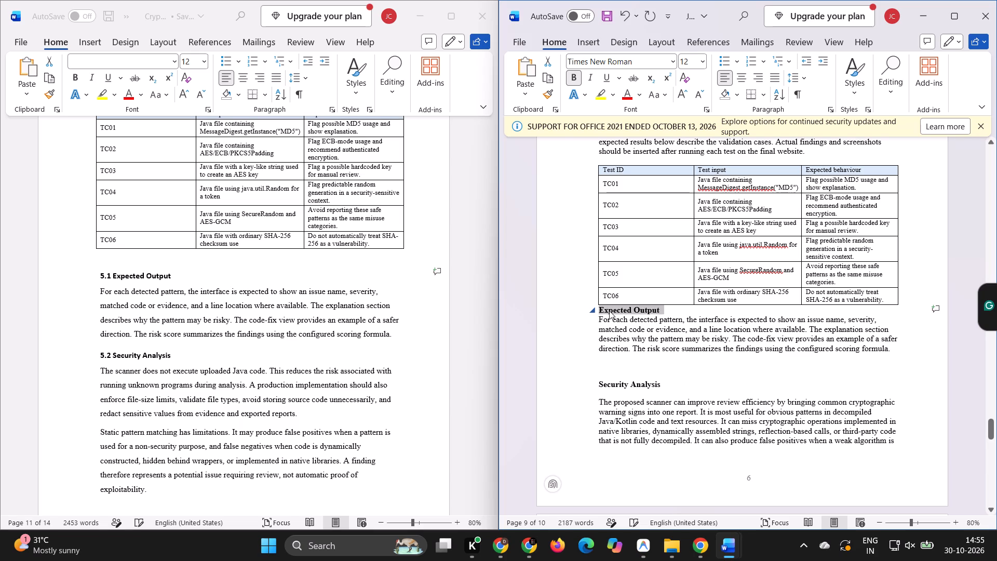
key("Left")
key("Left")
key("Return")
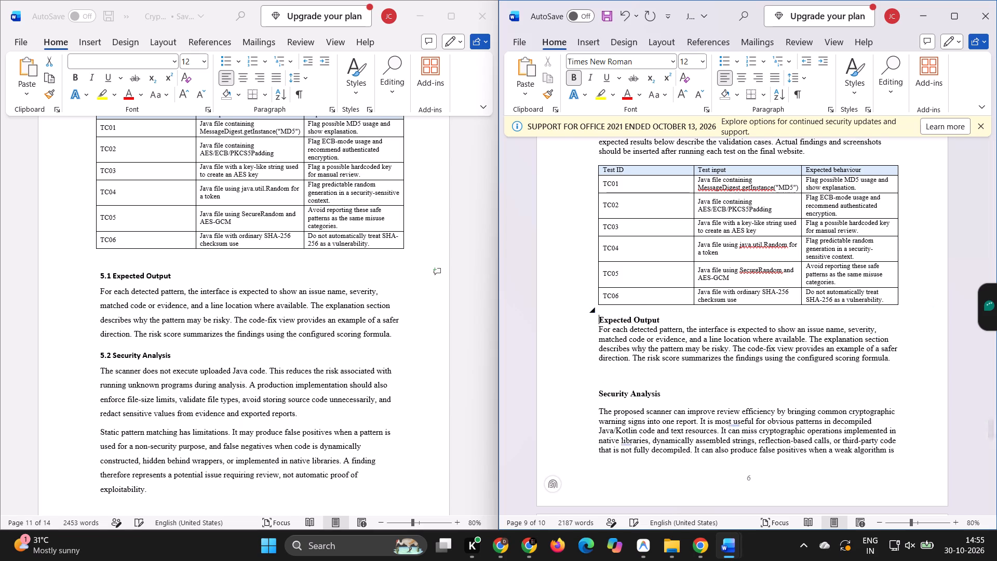
key("Return")
Replace the two paragraphs under Security Analysis in Janhavi CIS.docx with the CryptoGuard report's section 5.2 body text.
scroll(609, 311, "down", 4)
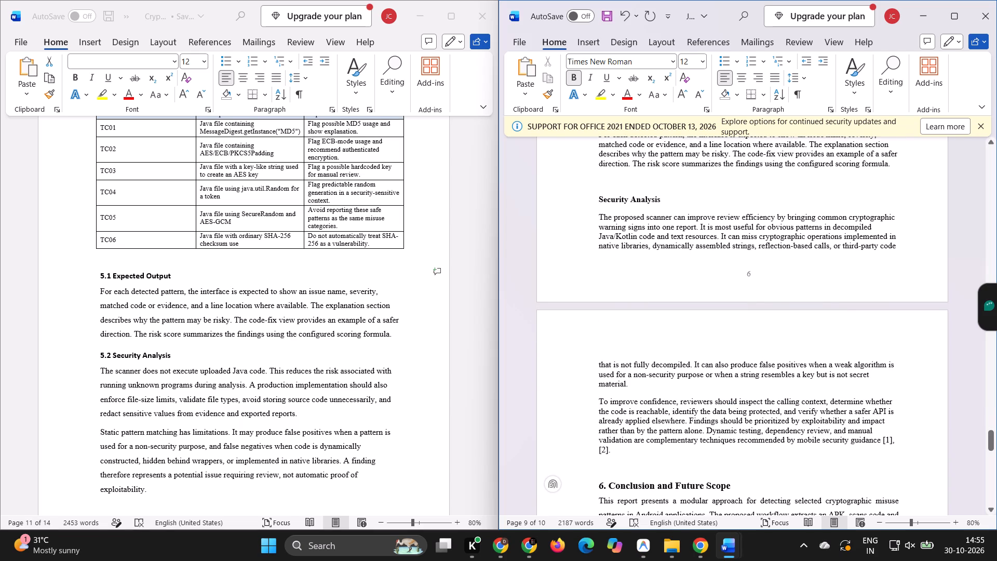
scroll(234, 362, "down", 3)
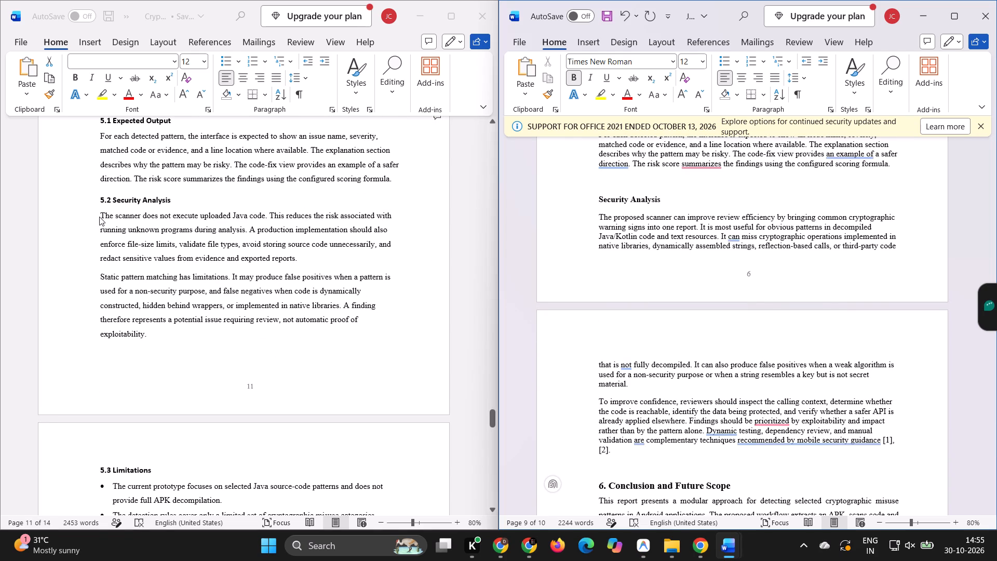
left_click(101, 213)
left_click_drag(101, 213, 138, 317)
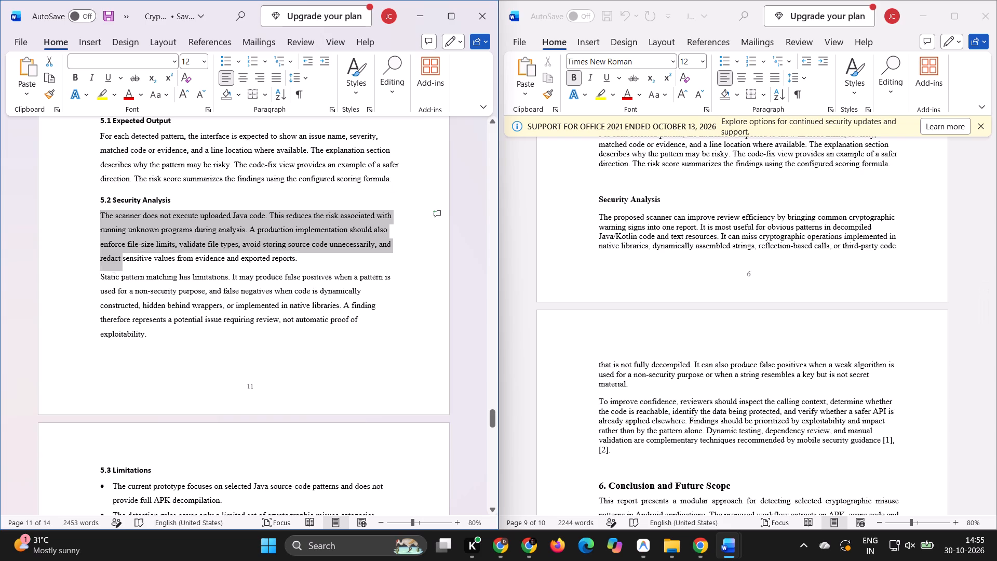
left_click_drag(138, 317, 144, 336)
key("ctrl+c")
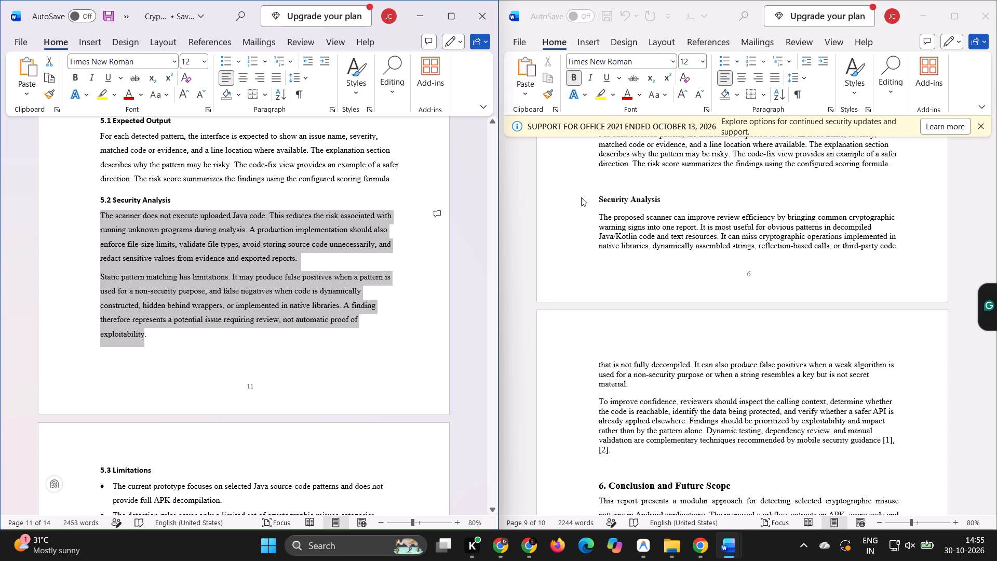
left_click(605, 219)
left_click_drag(600, 217, 619, 299)
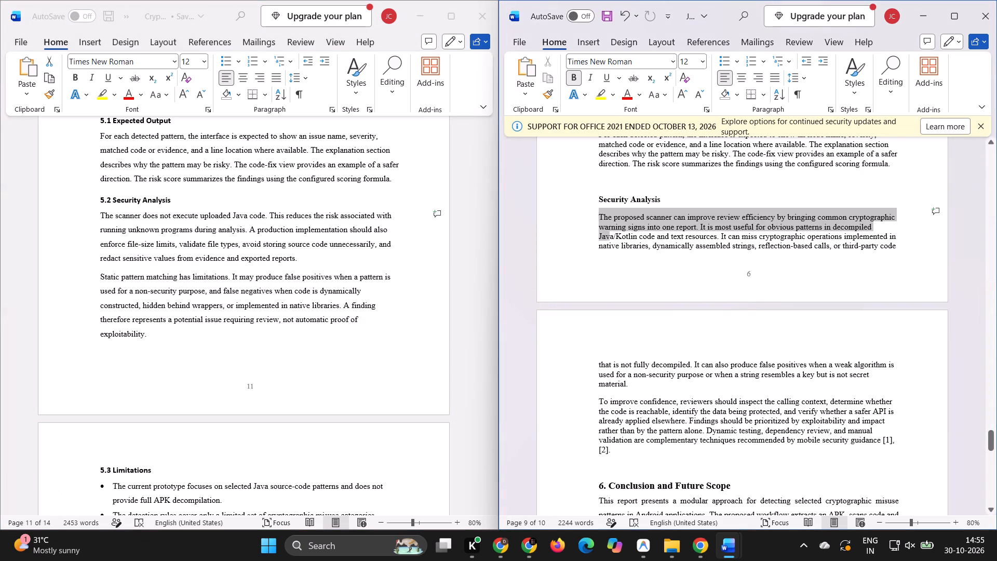
left_click_drag(619, 299, 617, 446)
key("ctrl+v")
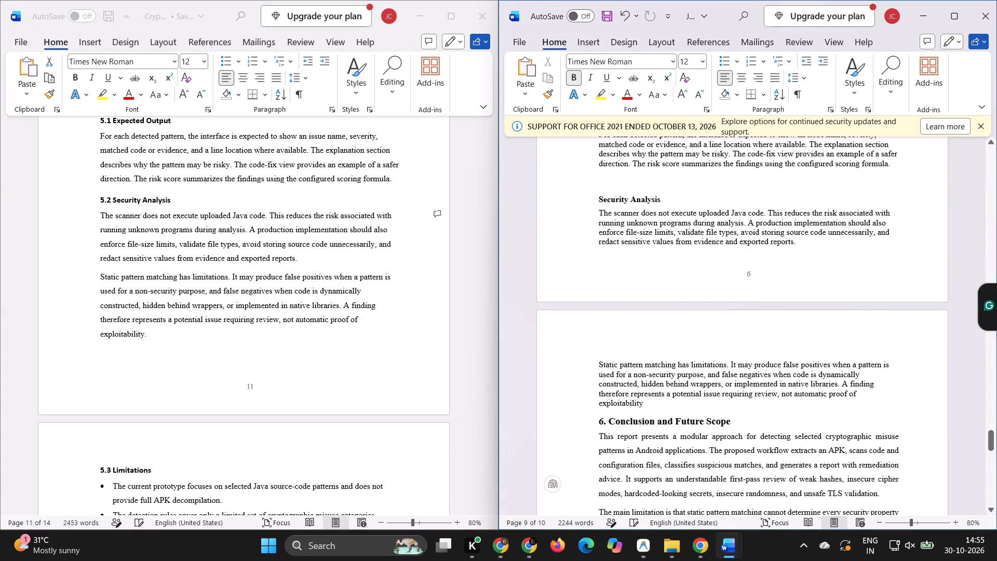
Add the missing full stop after "exploitability" at the end of the Security Analysis text in Janhavi CIS.docx.
scroll(617, 446, "down", 4)
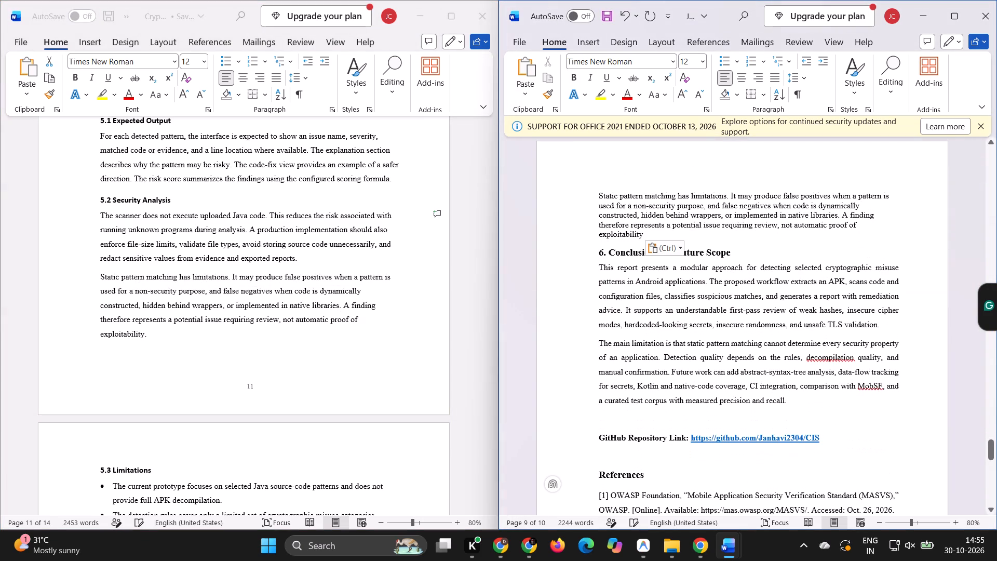
scroll(253, 390, "down", 3)
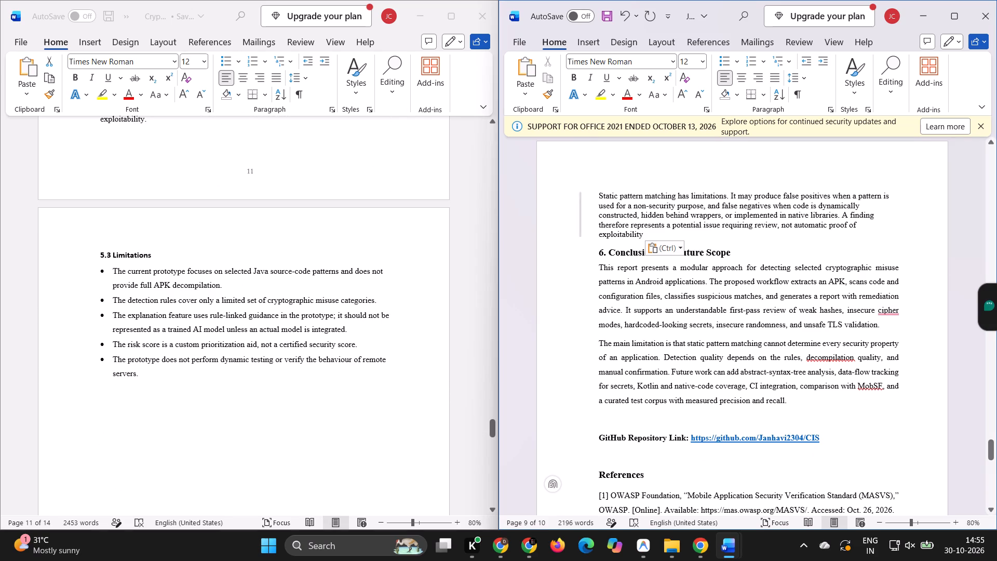
left_click(676, 218)
left_click(617, 208)
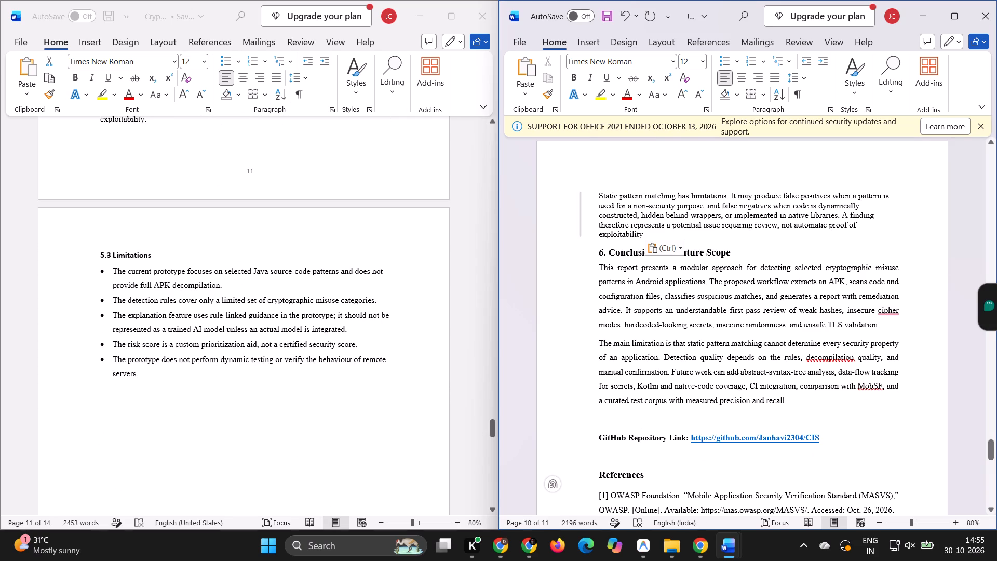
left_click(658, 349)
double_click(658, 349)
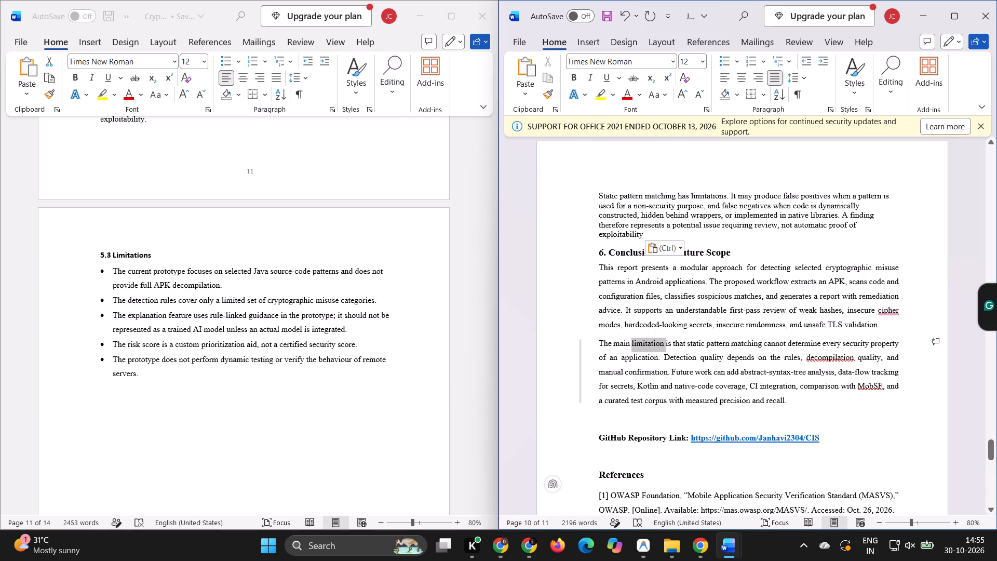
left_click(825, 237)
left_click(678, 249)
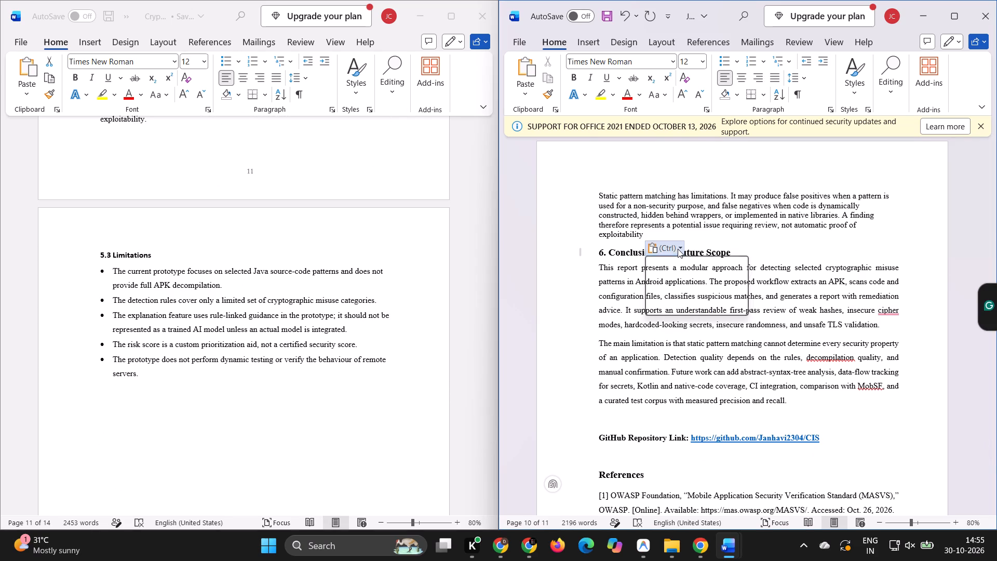
left_click(707, 241)
scroll(707, 241, "up", 2)
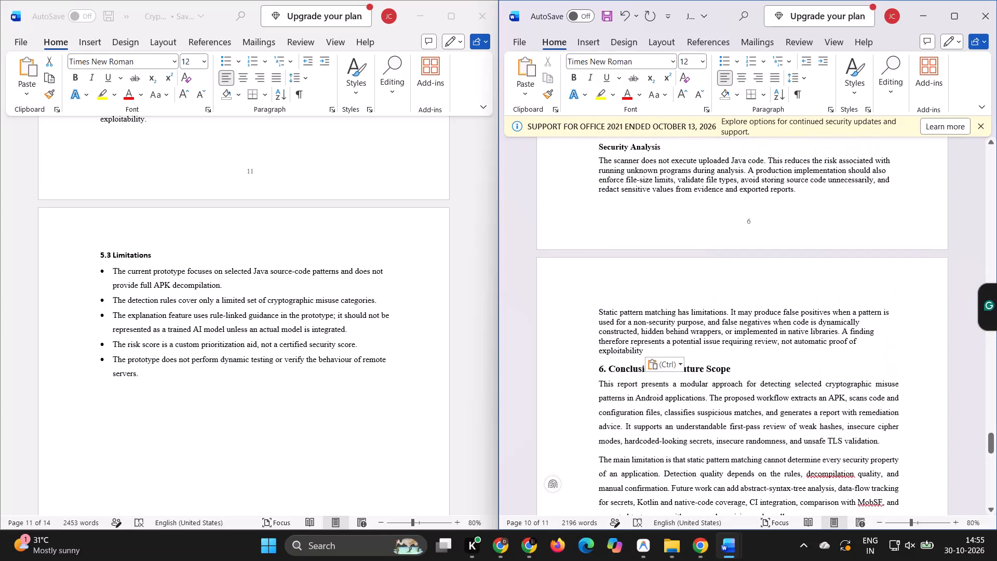
left_click(707, 182)
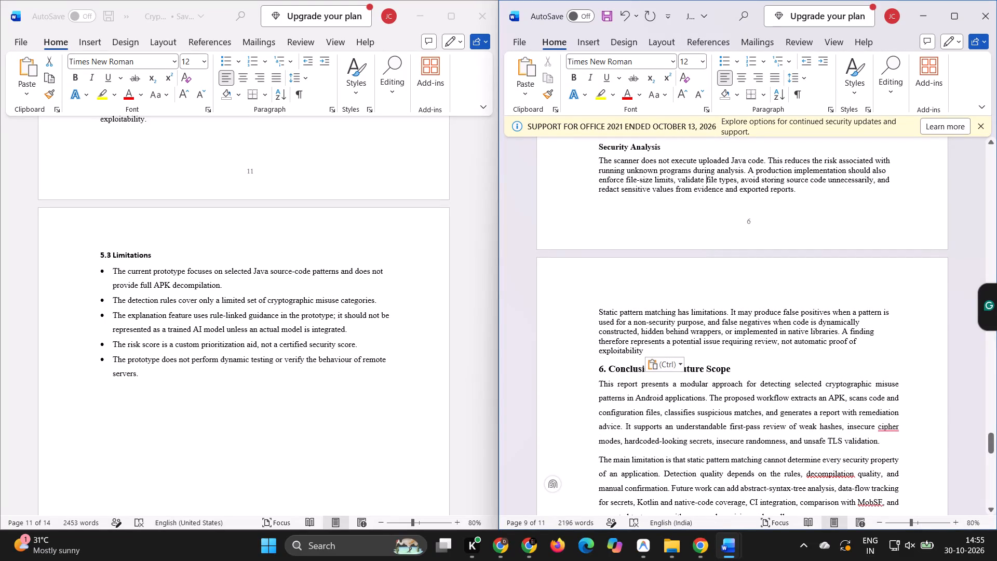
scroll(342, 263, "up", 3)
scroll(342, 263, "down", 3)
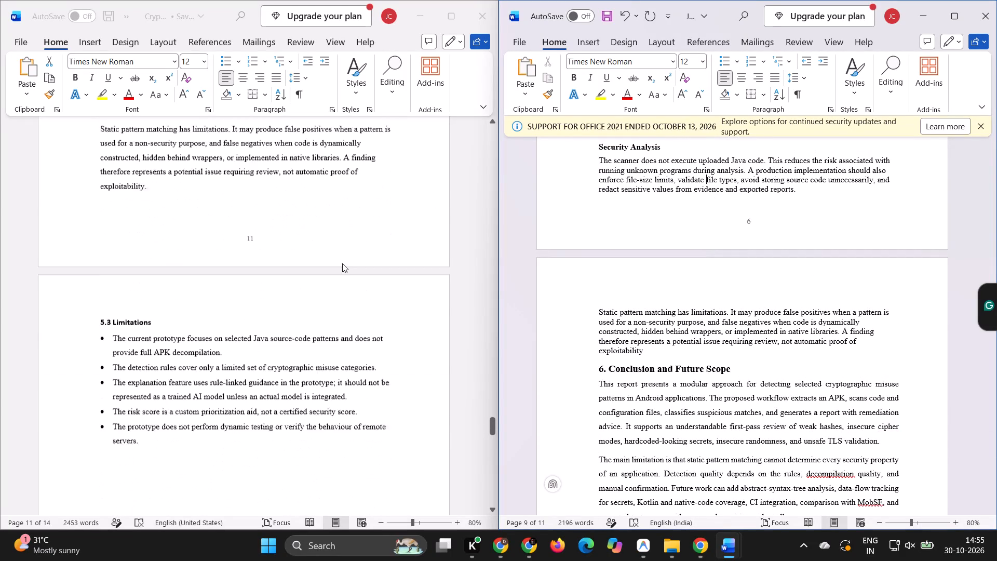
left_click(655, 347)
key("period")
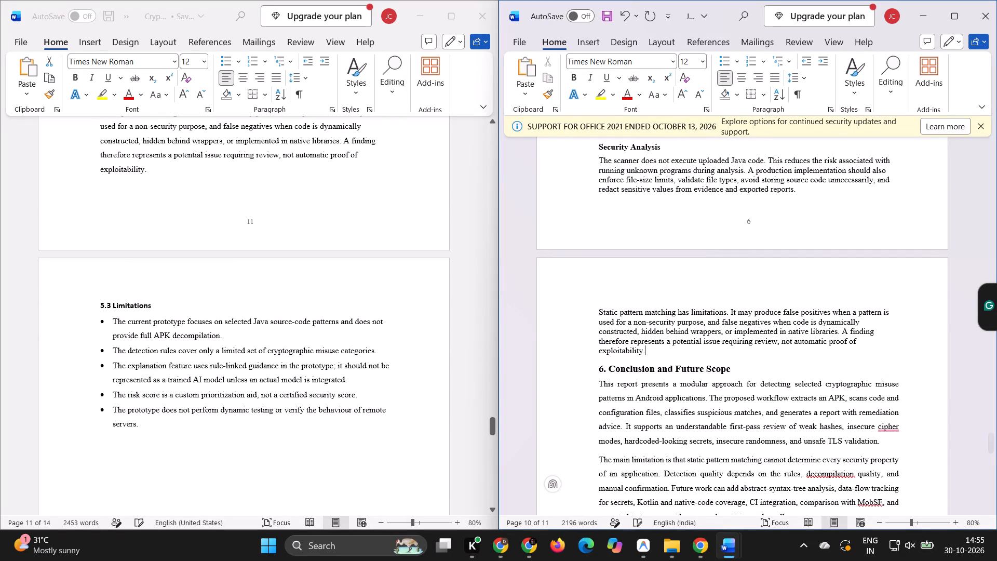
Insert a blank line between the Security Analysis text and the 6. Conclusion and Future Scope heading in Janhavi CIS.docx.
scroll(231, 294, "down", 3)
scroll(231, 294, "up", 1)
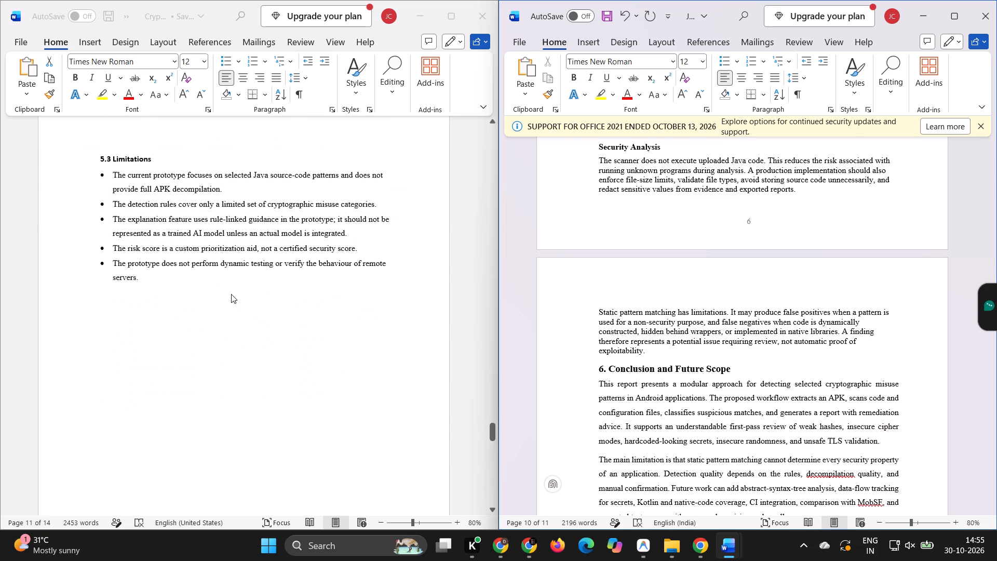
scroll(231, 294, "up", 1)
scroll(231, 294, "down", 5)
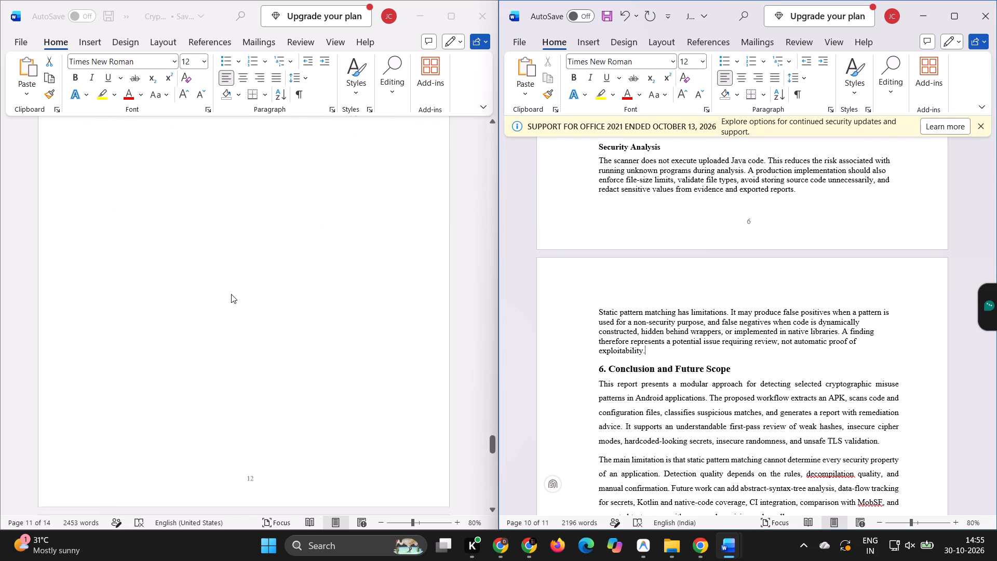
scroll(231, 294, "down", 4)
scroll(278, 296, "up", 1)
scroll(656, 385, "down", 4)
key("Return")
Replace the two paragraphs under Conclusion and Future Scope in Janhavi CIS.docx with the CryptoGuard report's two section 6 introductory paragraphs.
scroll(205, 372, "down", 4)
left_click(103, 235)
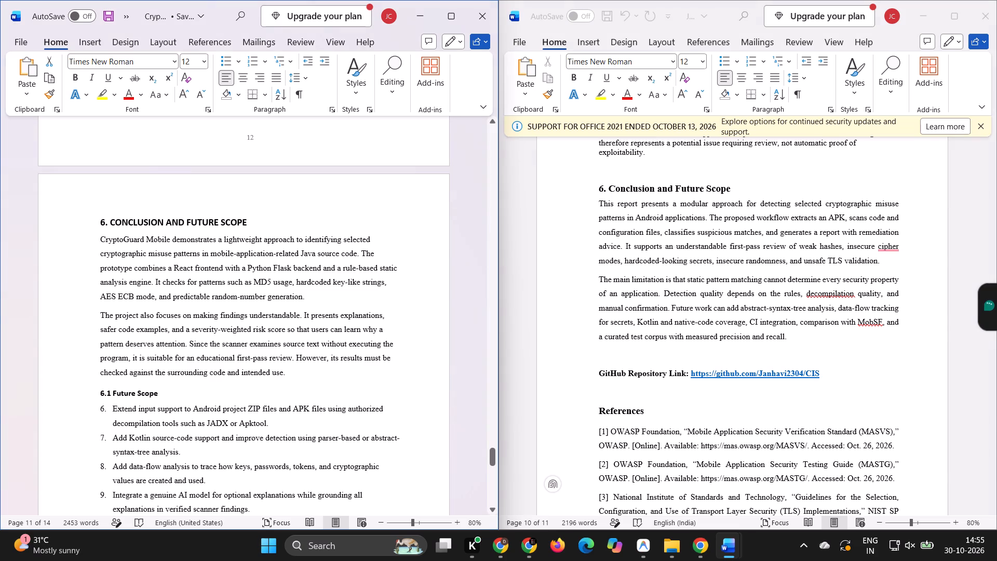
left_click_drag(101, 236, 287, 372)
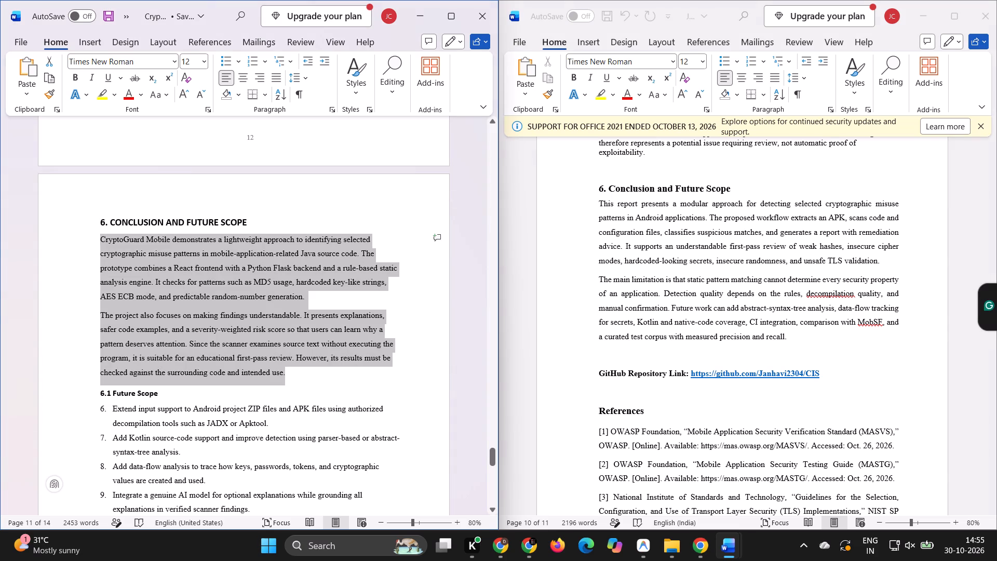
key("ctrl+c")
left_click_drag(597, 204, 787, 337)
left_click_drag(787, 337, 599, 206)
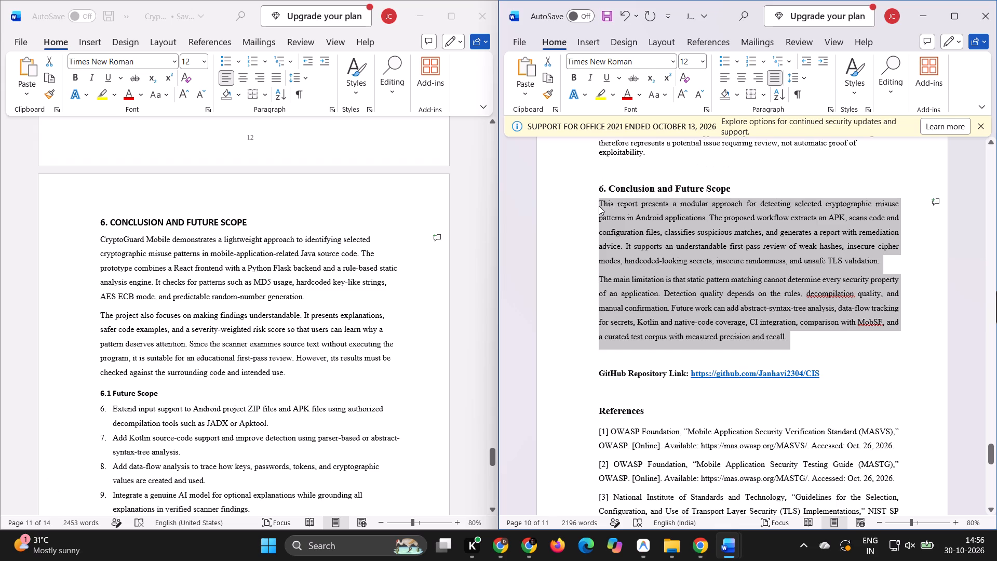
key("ctrl+v")
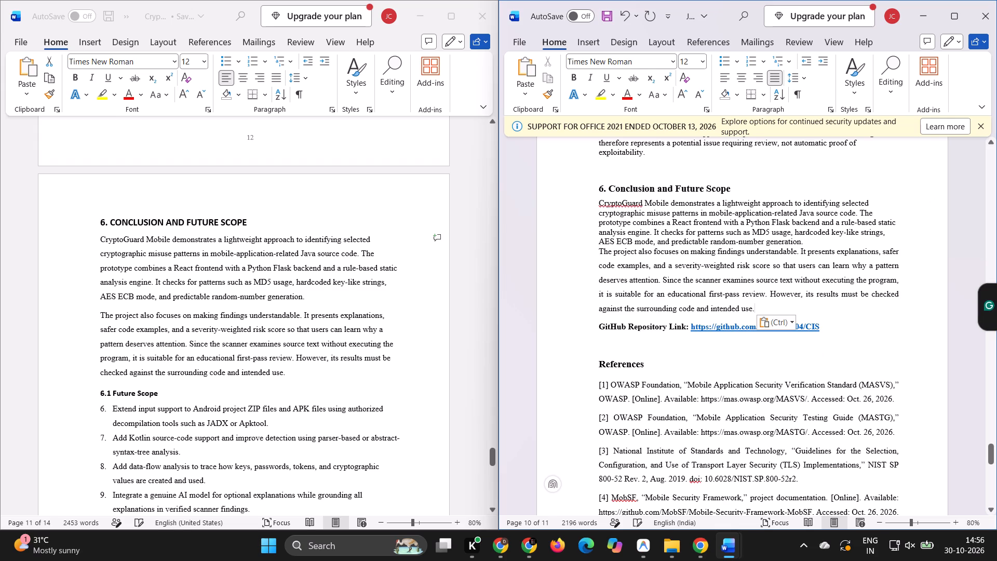
left_click_drag(756, 310, 600, 204)
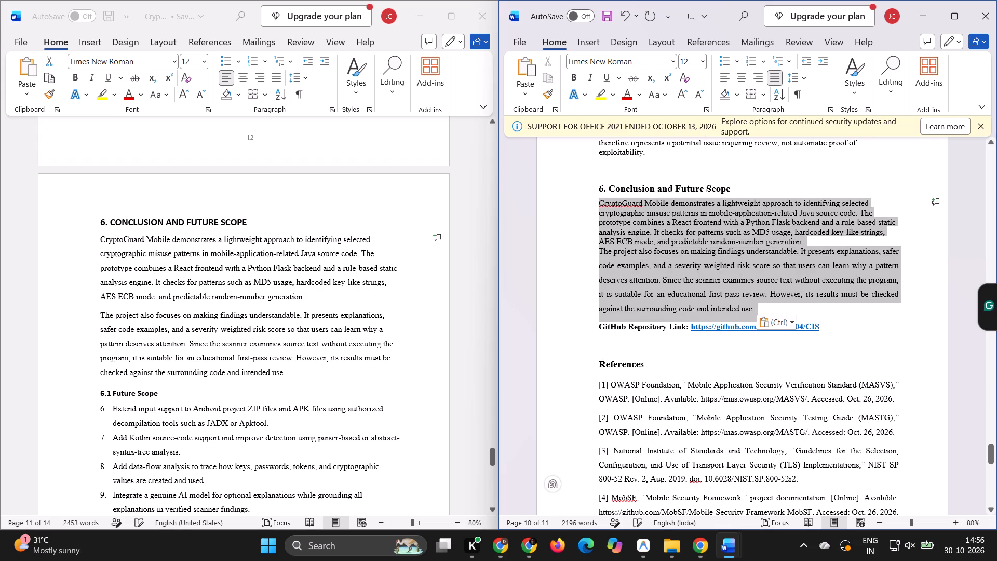
key("ctrl+v")
left_click(784, 355)
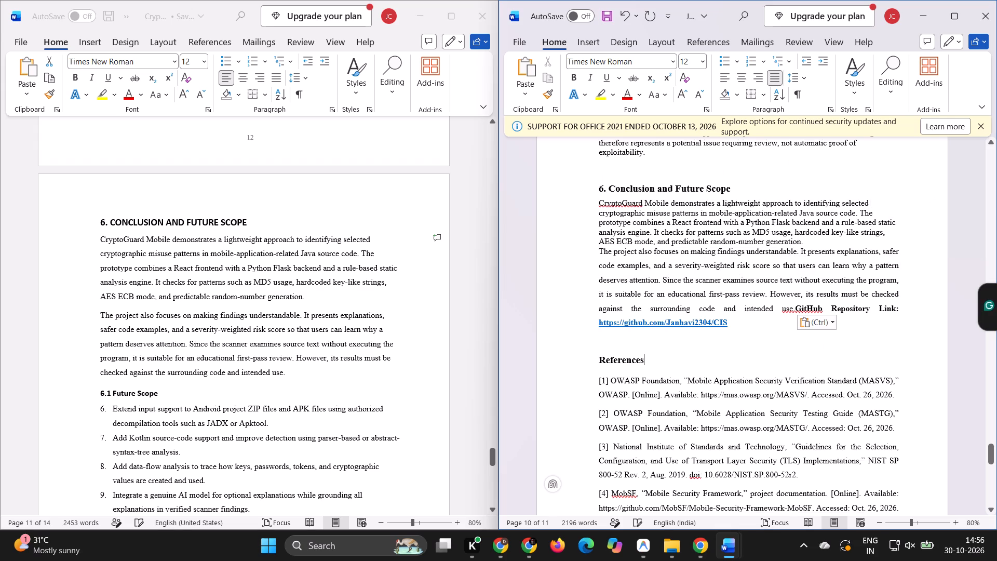
Merge the two pasted Conclusion and Future Scope paragraphs into one, with a space before "The project also focuses".
double_click(600, 254)
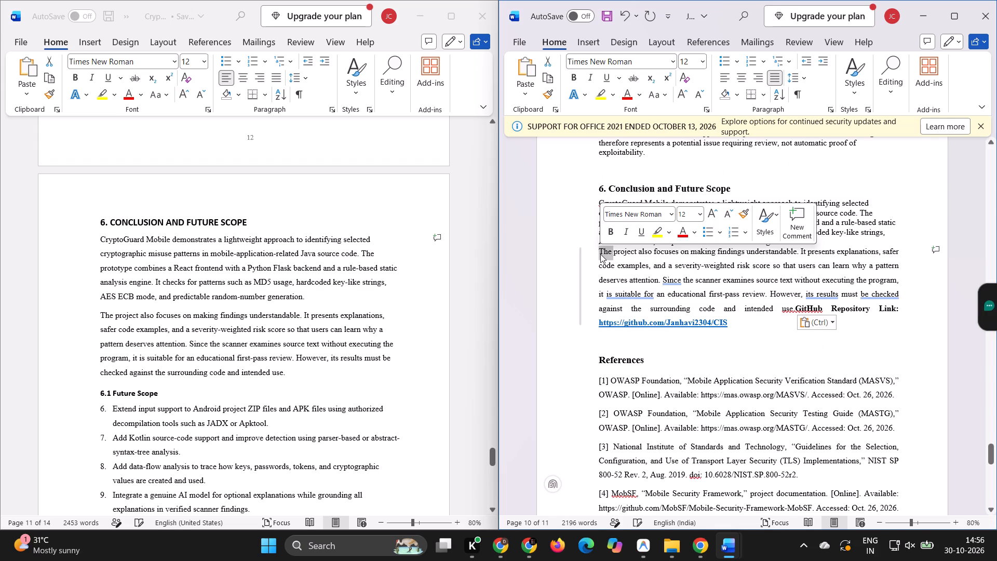
left_click(600, 254)
key("BackSpace")
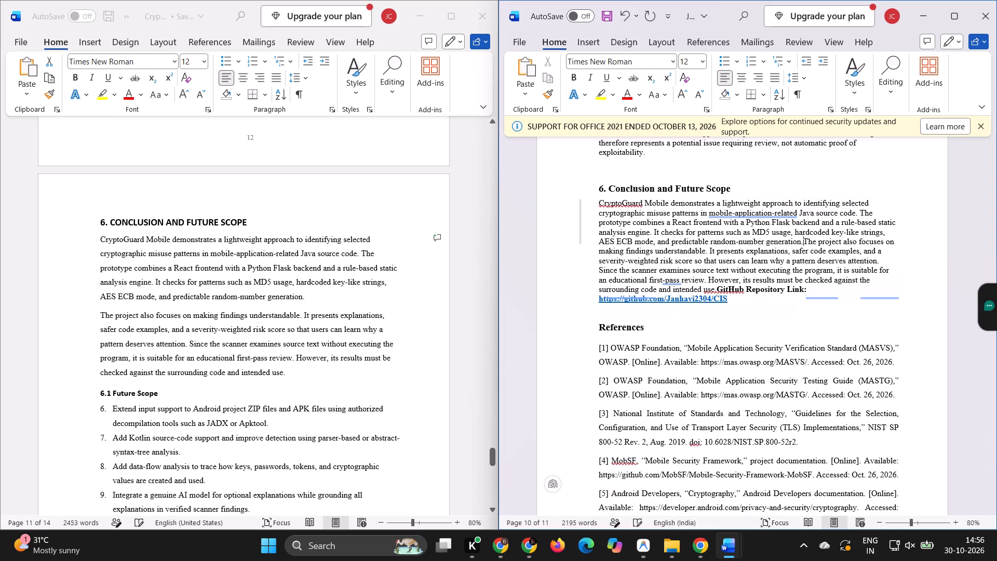
key("space")
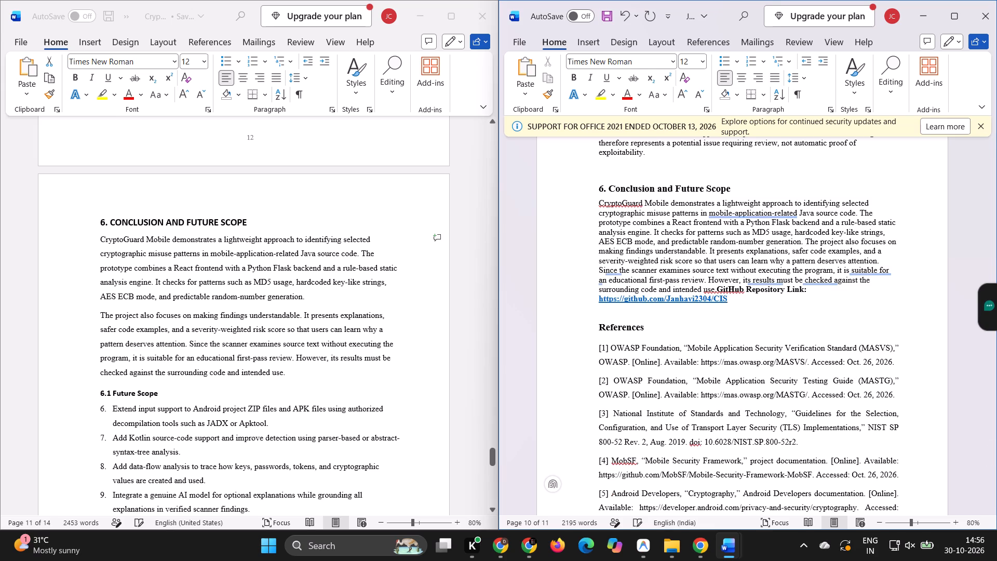
Move the GitHub Repository Link onto its own line, leaving a blank line below the conclusion paragraph.
scroll(613, 297, "up", 1)
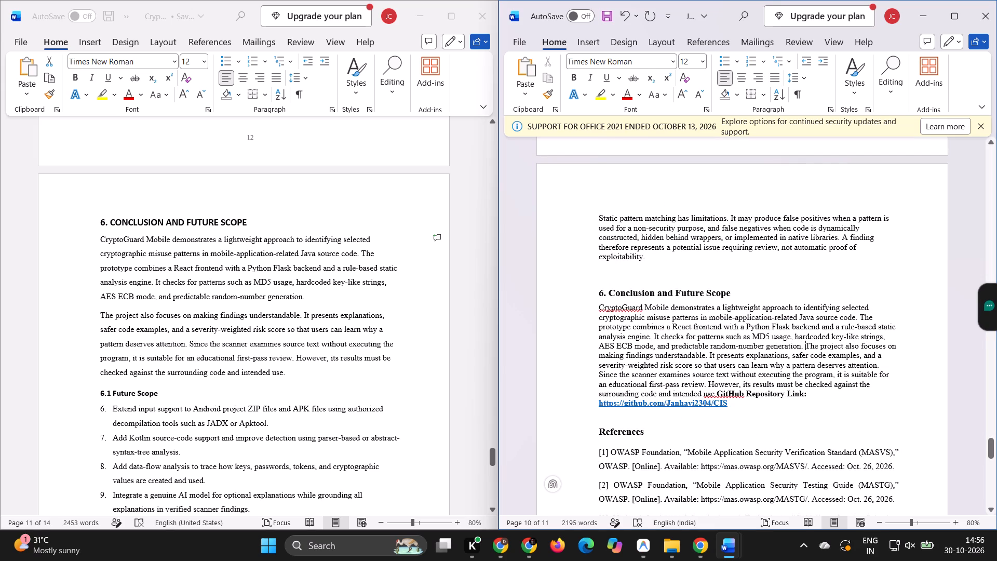
left_click(720, 395)
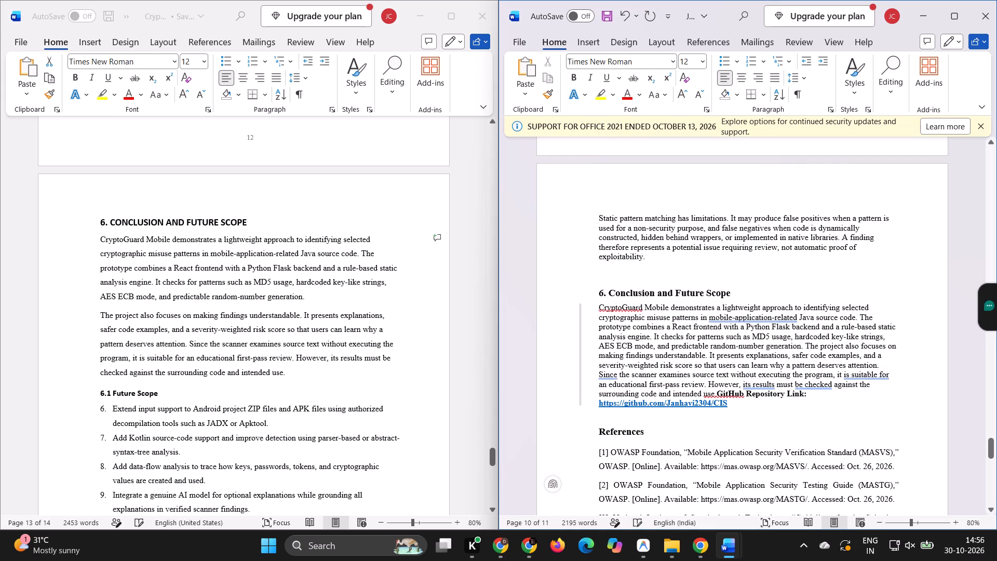
key("Return")
key("Return")
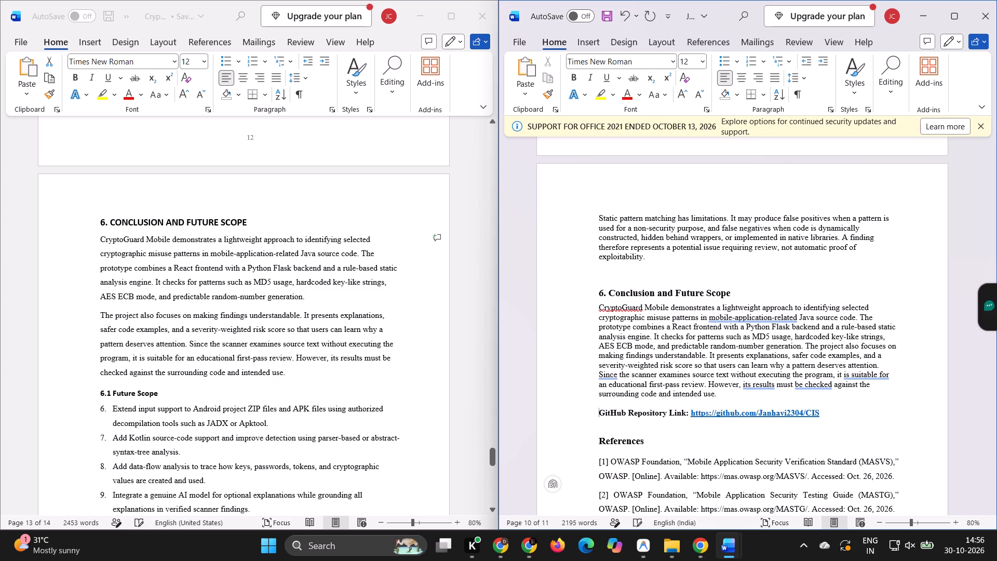
Review the remaining future scope, repository and references content in both documents.
scroll(731, 331, "right", 1)
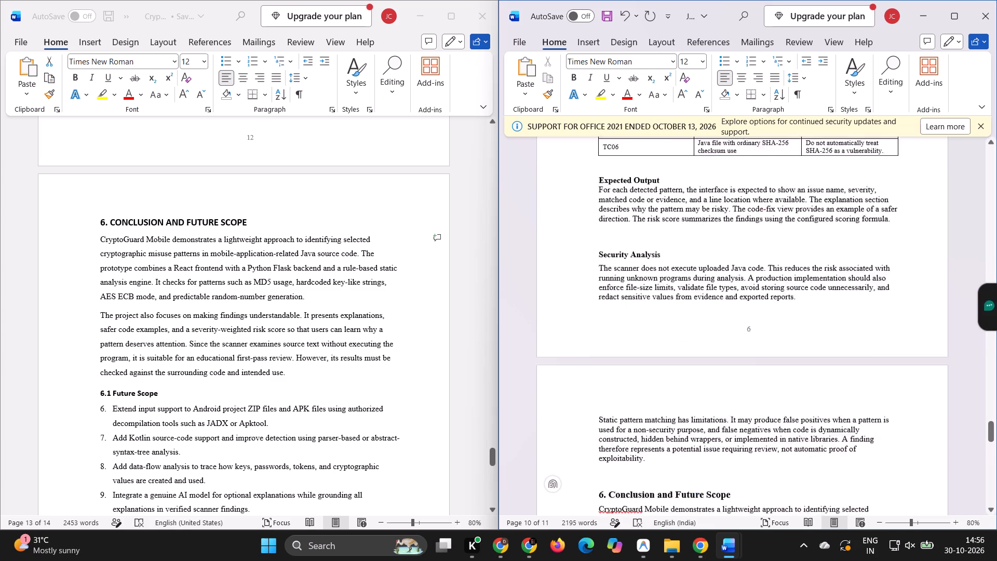
scroll(731, 331, "right", 1)
scroll(731, 331, "down", 1)
scroll(304, 381, "down", 2)
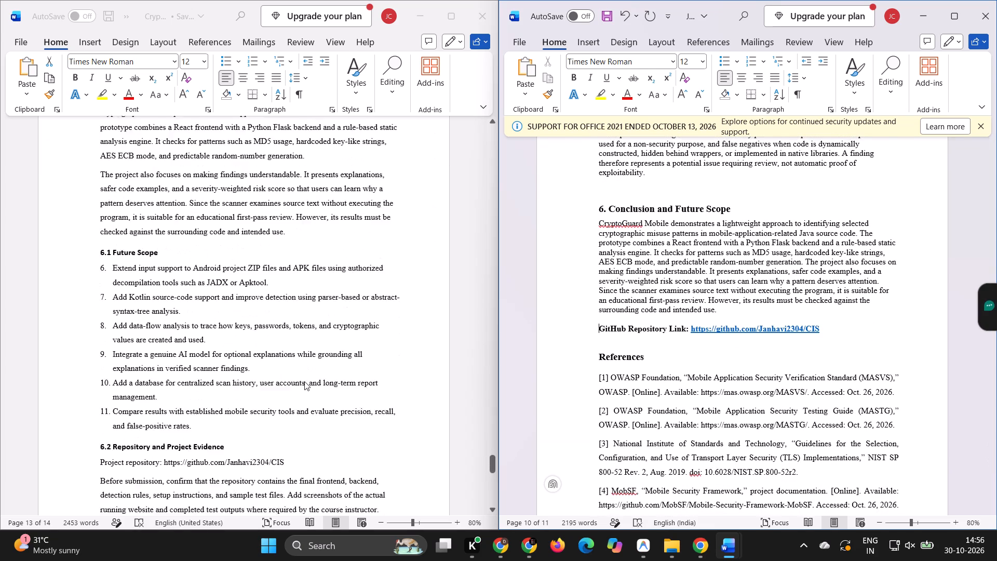
scroll(304, 381, "down", 2)
scroll(293, 341, "up", 3)
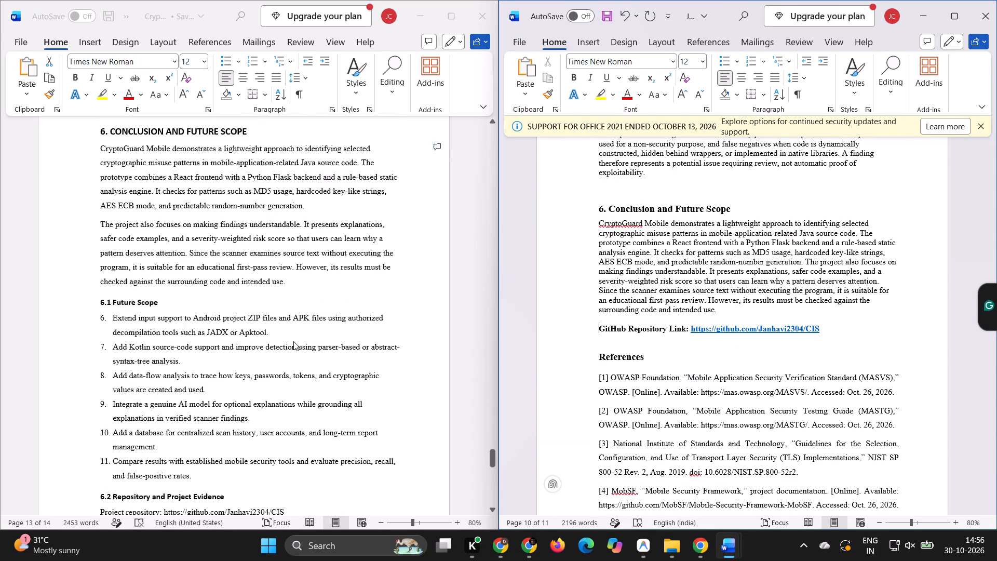
scroll(293, 341, "down", 4)
scroll(655, 318, "down", 3)
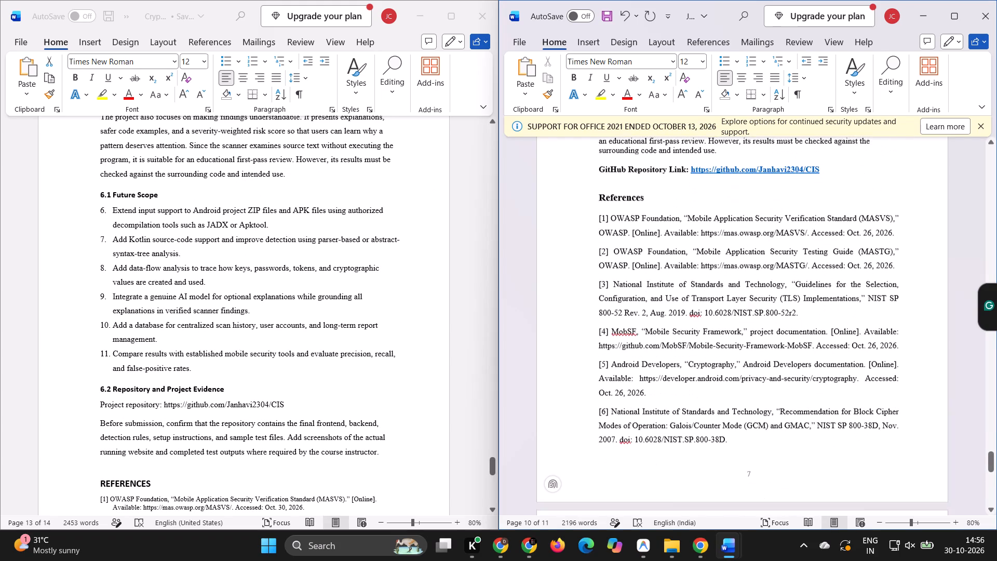
scroll(655, 318, "down", 5)
scroll(655, 318, "up", 2)
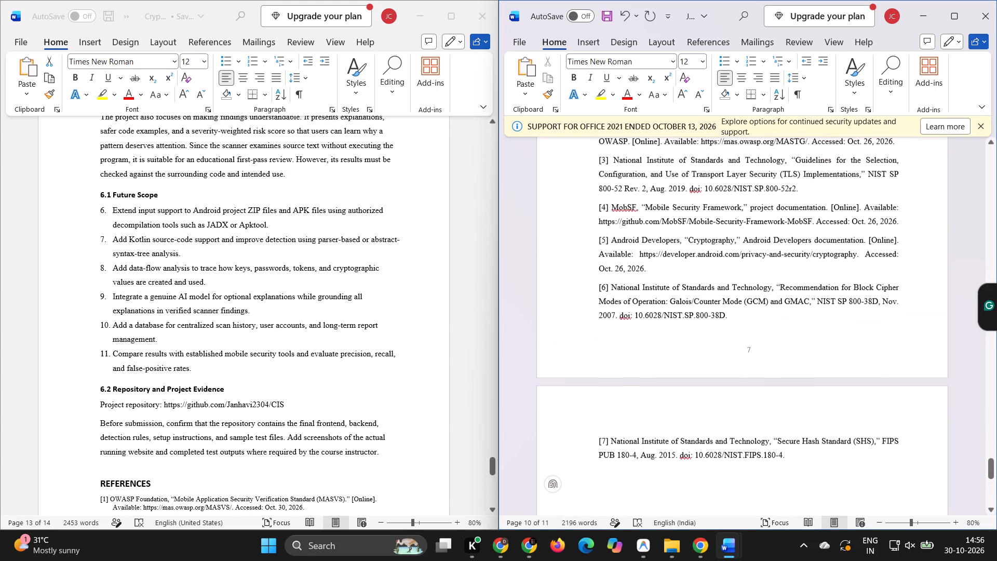
Replace all seven entries under References in Janhavi CIS.docx with the CryptoGuard report's six references.
scroll(274, 306, "down", 4)
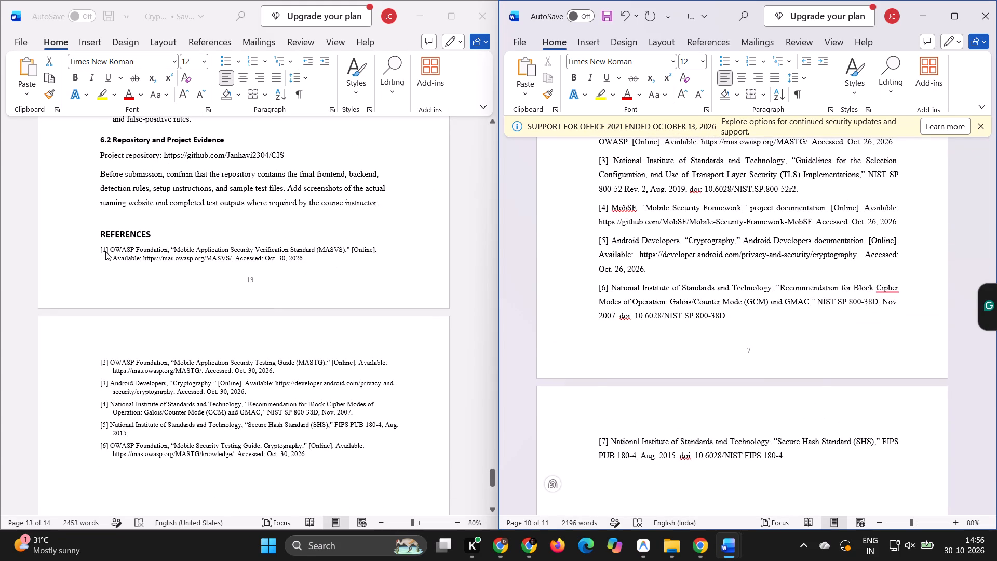
left_click(105, 251)
left_click_drag(99, 248, 277, 402)
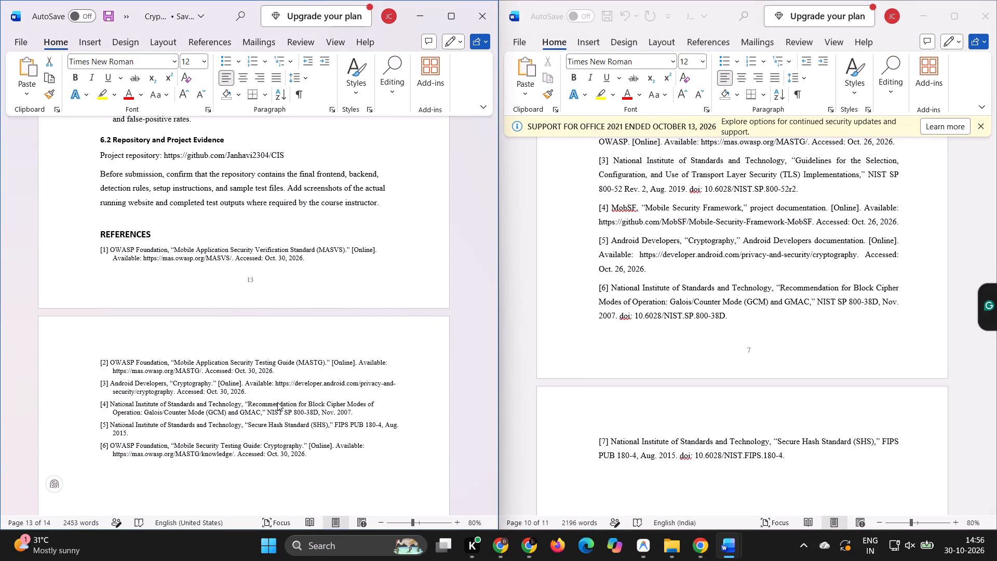
left_click_drag(277, 402, 303, 451)
left_click(316, 457)
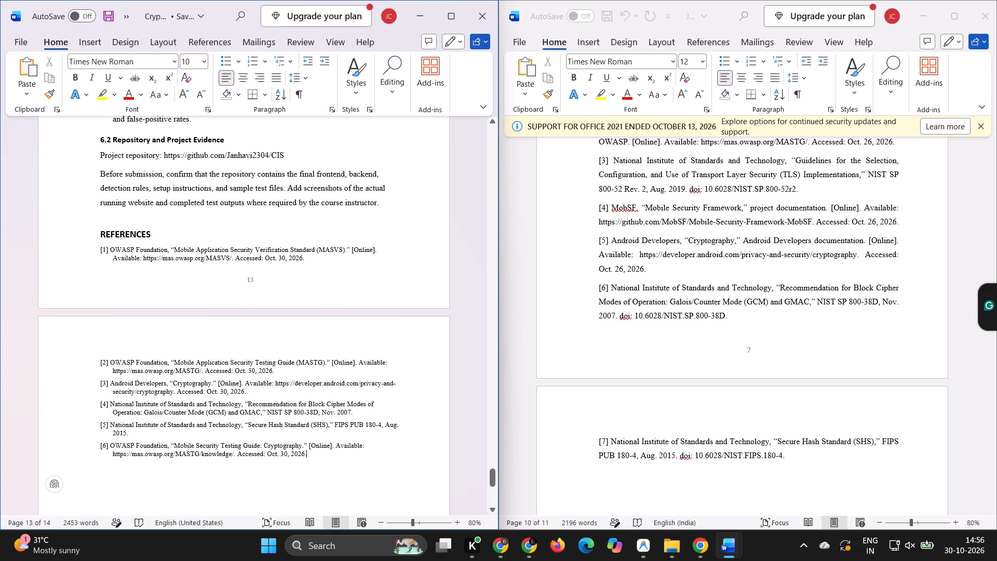
left_click_drag(316, 457, 99, 253)
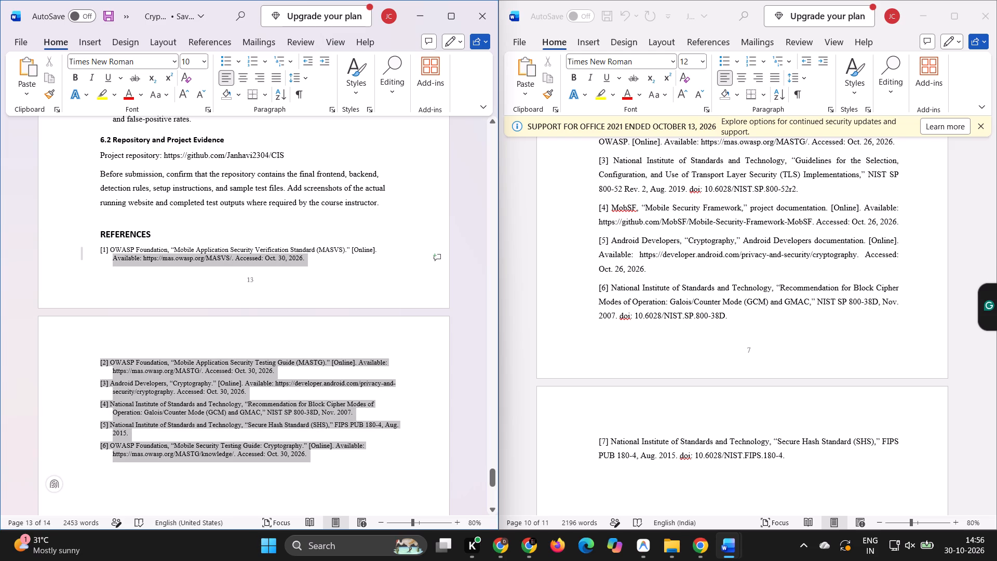
left_click_drag(99, 253, 97, 248)
key("ctrl+c")
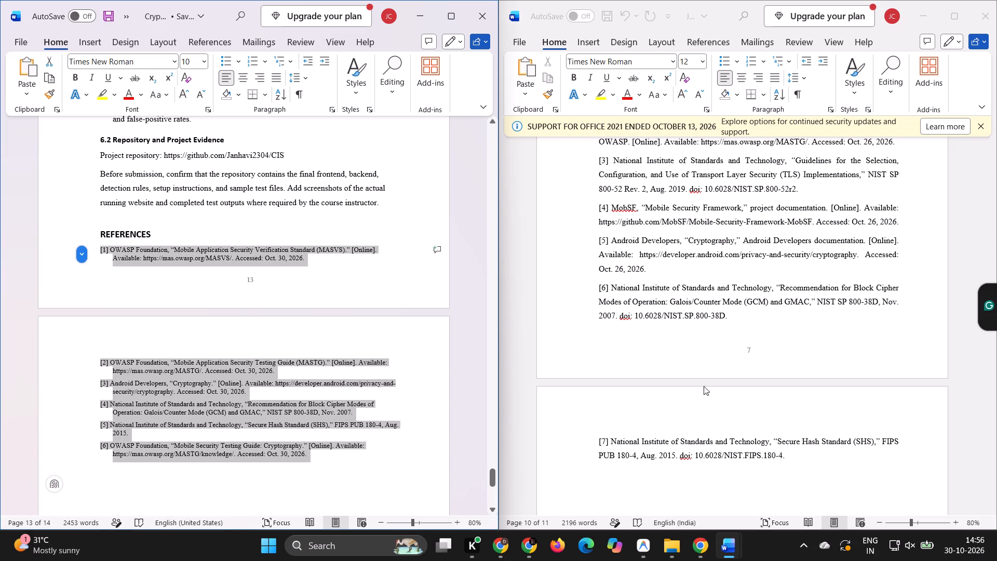
scroll(604, 255, "up", 2)
left_click(591, 204)
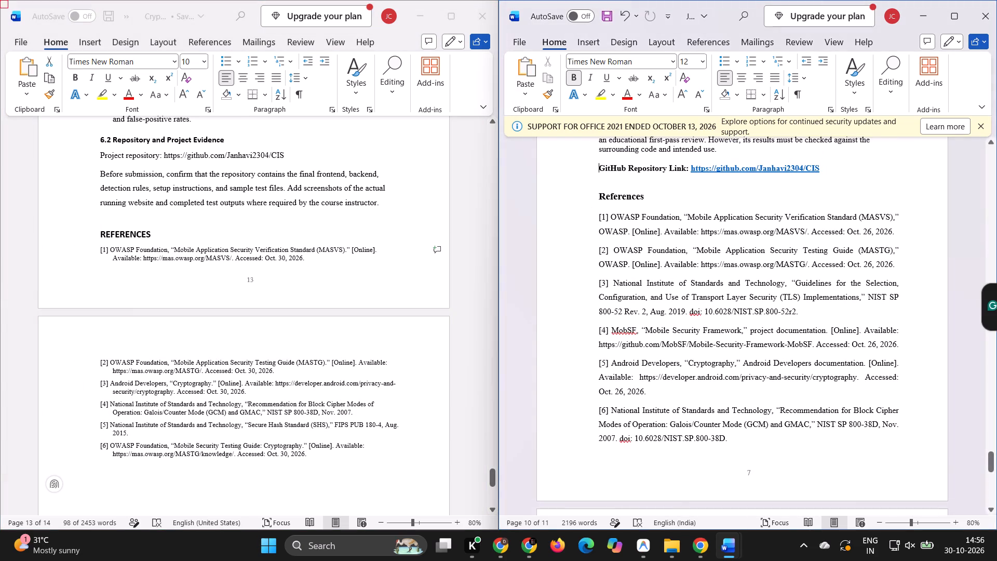
left_click_drag(599, 214, 799, 560)
key("ctrl+v")
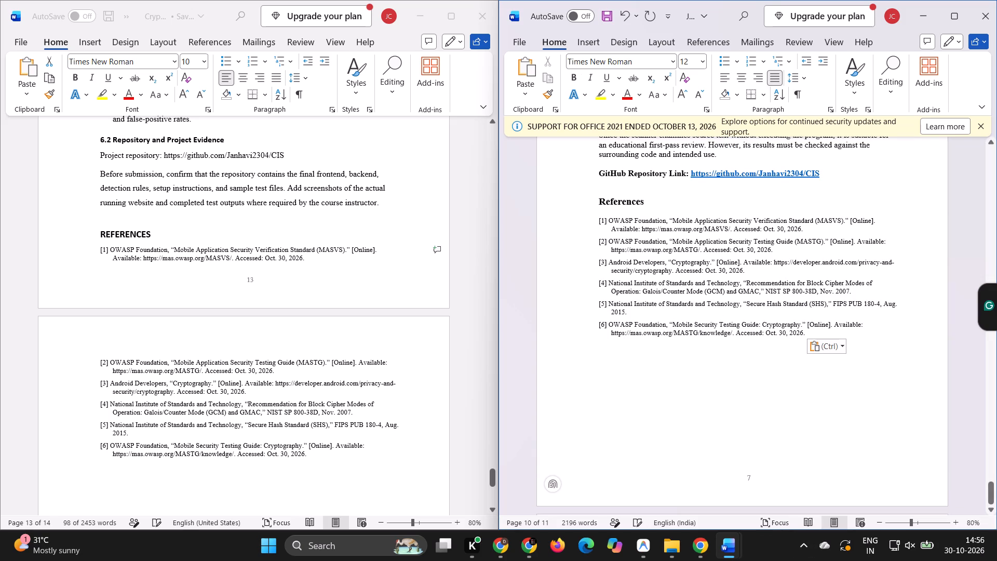
Review Janhavi CIS.docx full-screen from the instruction and cover pages through to the System Architecture section.
scroll(236, 342, "up", 3)
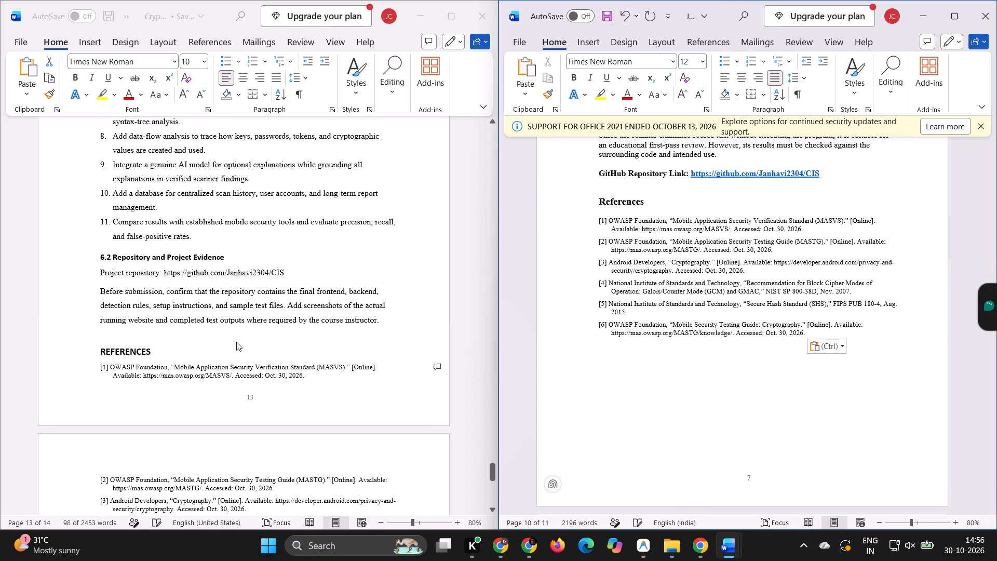
scroll(236, 342, "up", 2)
scroll(586, 313, "up", 1)
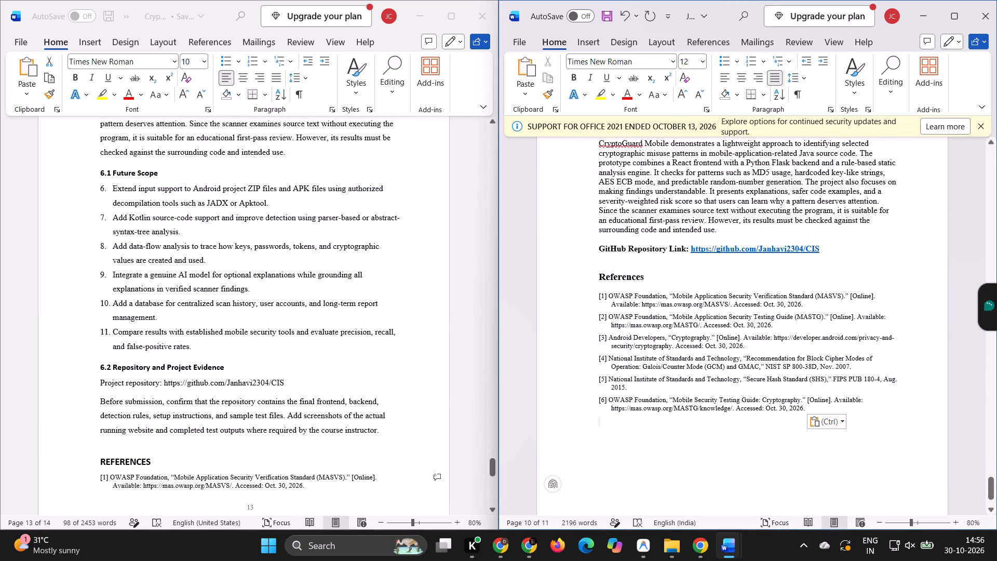
scroll(205, 330, "up", 1)
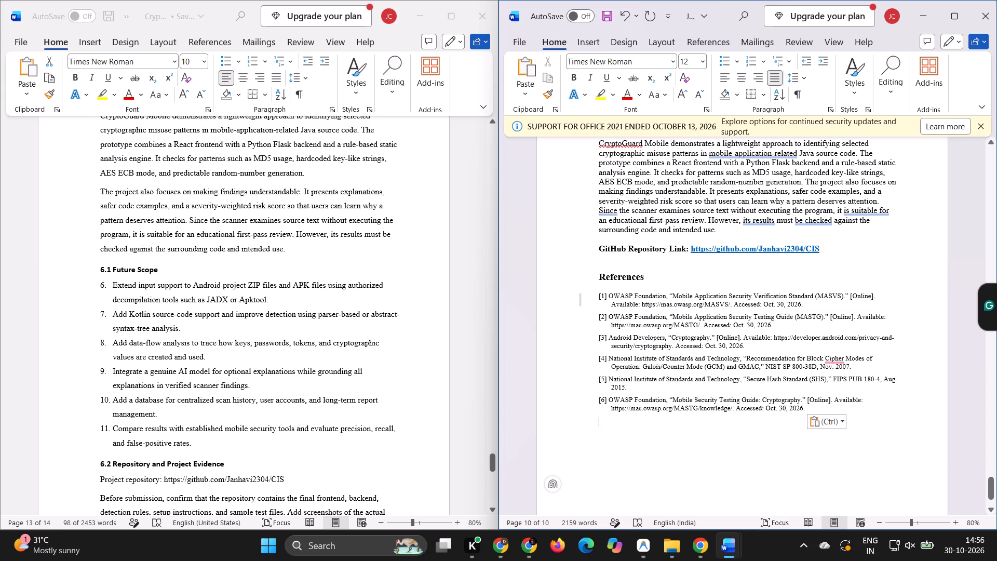
scroll(678, 296, "up", 20)
scroll(678, 296, "up", 7)
scroll(678, 296, "up", 20)
scroll(678, 296, "up", 6)
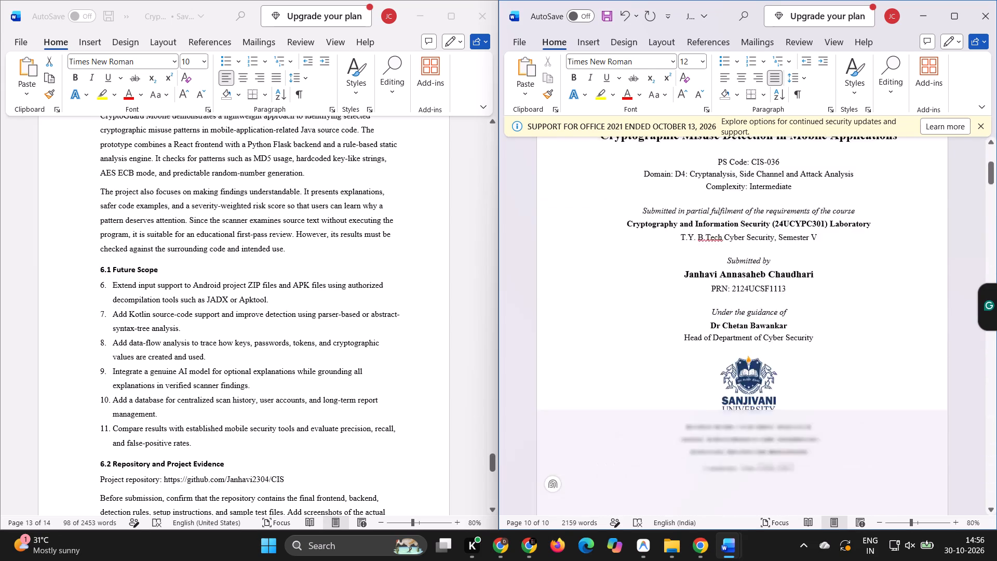
scroll(846, 0, "up", 5)
left_click(963, 11)
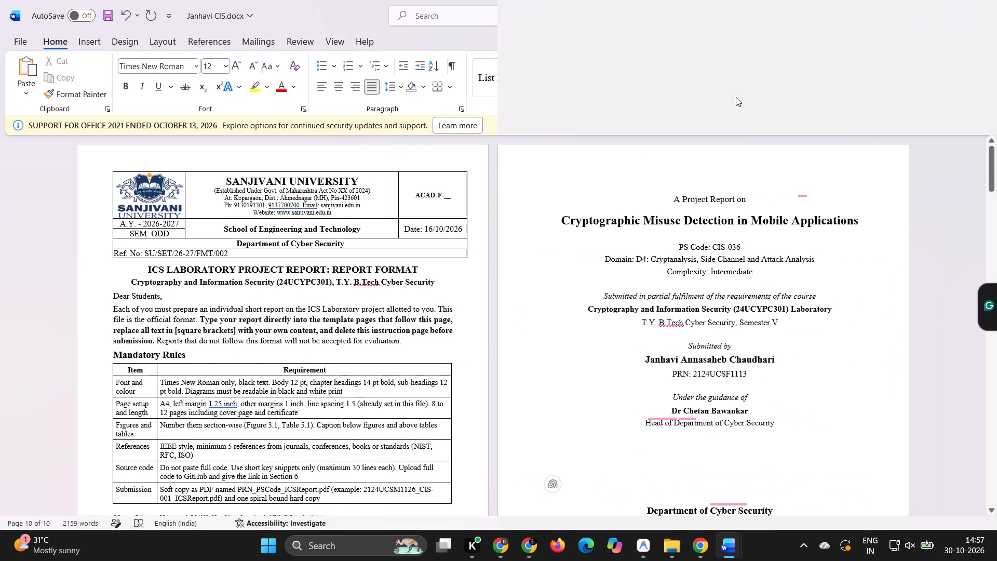
scroll(454, 326, "down", 16)
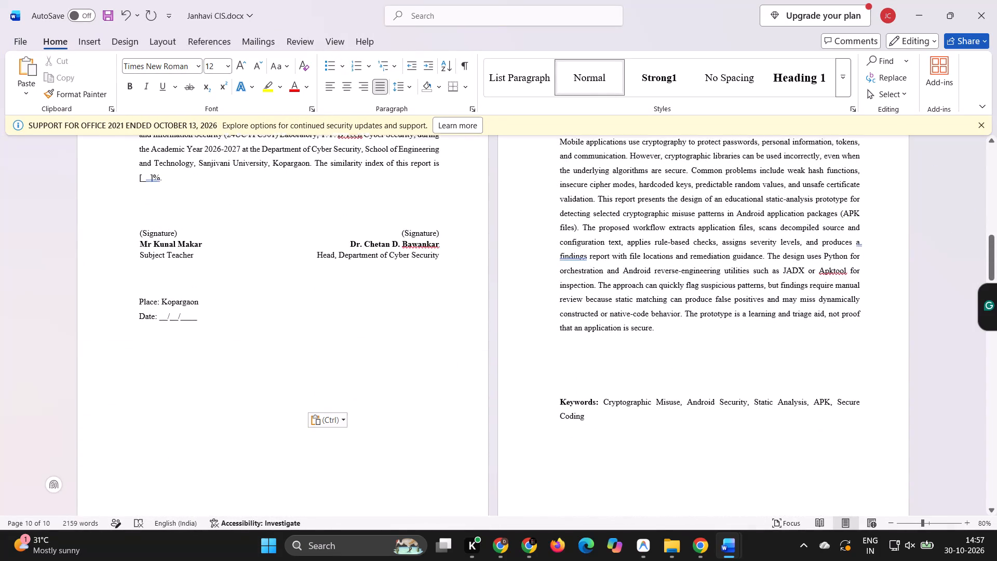
scroll(454, 326, "down", 2)
scroll(663, 311, "up", 3, "ctrl")
scroll(663, 311, "down", 3)
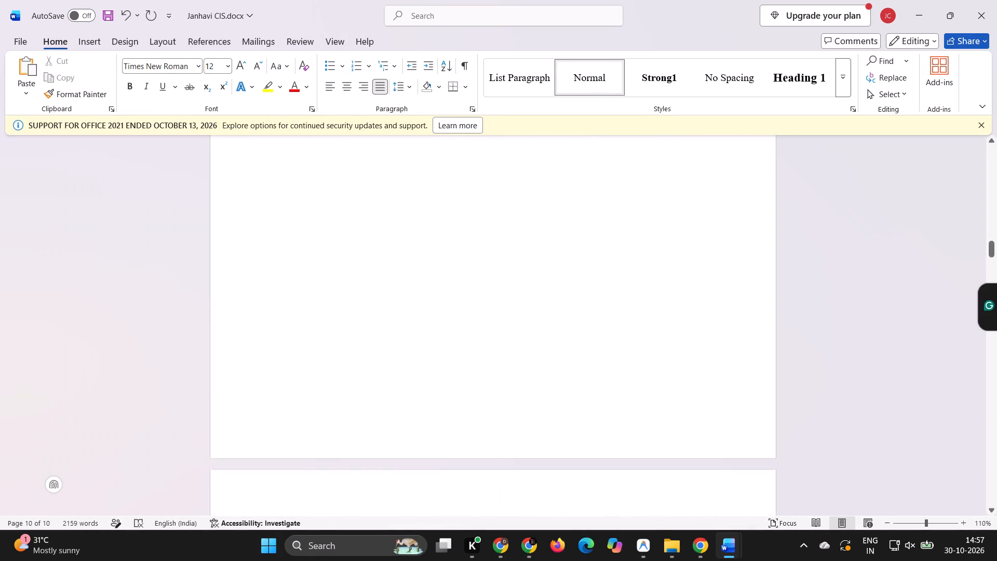
scroll(663, 311, "down", 18)
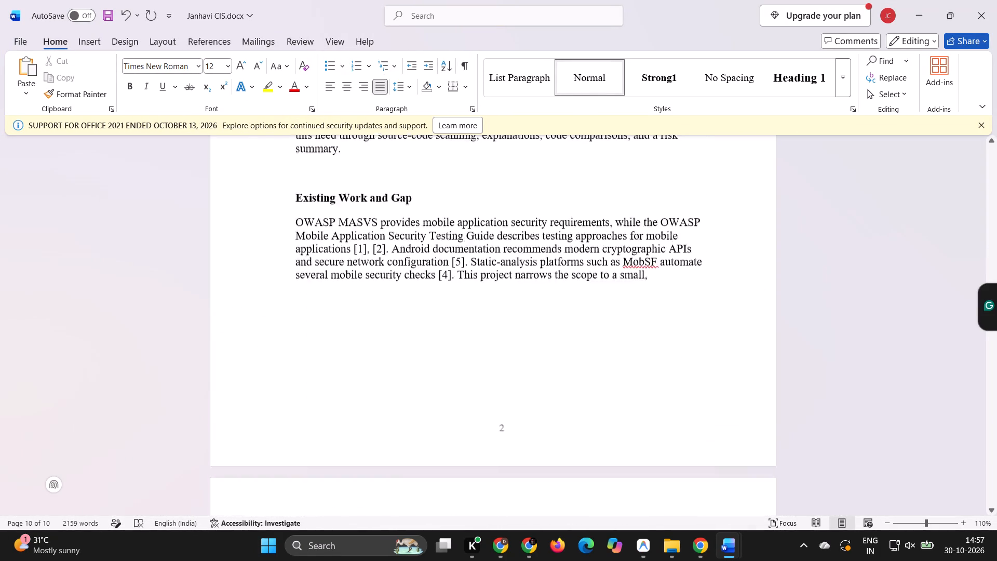
scroll(663, 311, "down", 9)
scroll(663, 311, "up", 4)
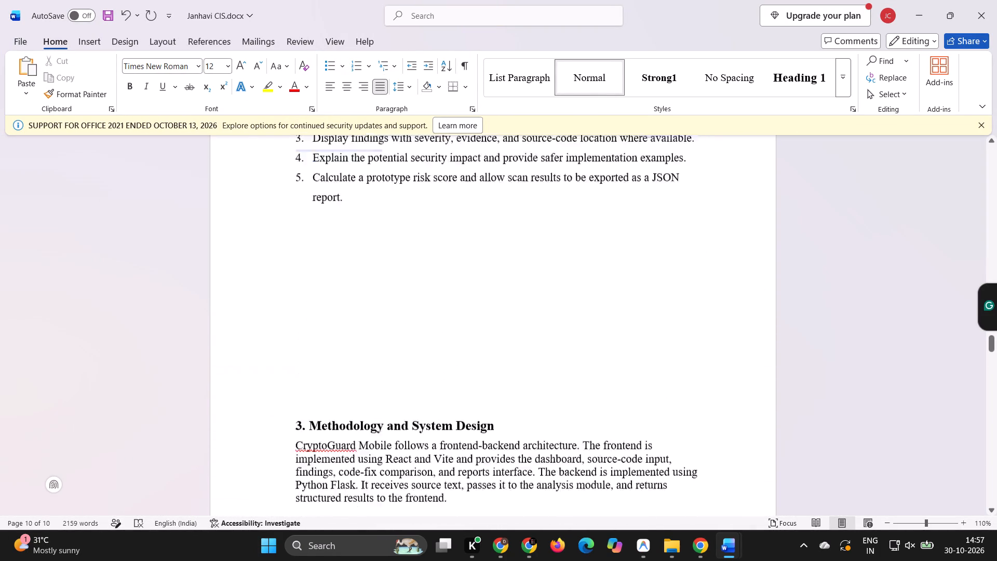
scroll(663, 311, "down", 7)
scroll(663, 311, "up", 6)
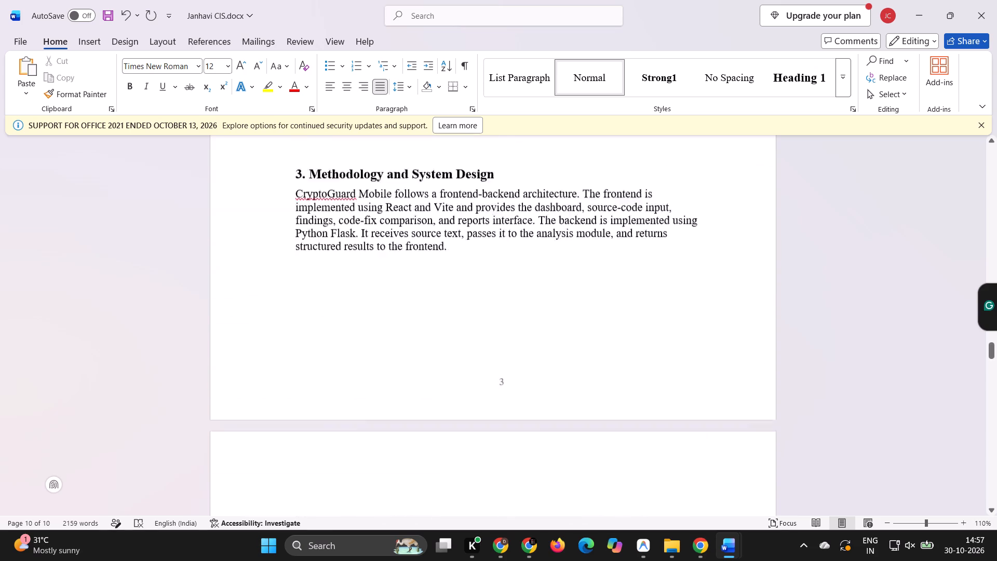
scroll(663, 311, "down", 3)
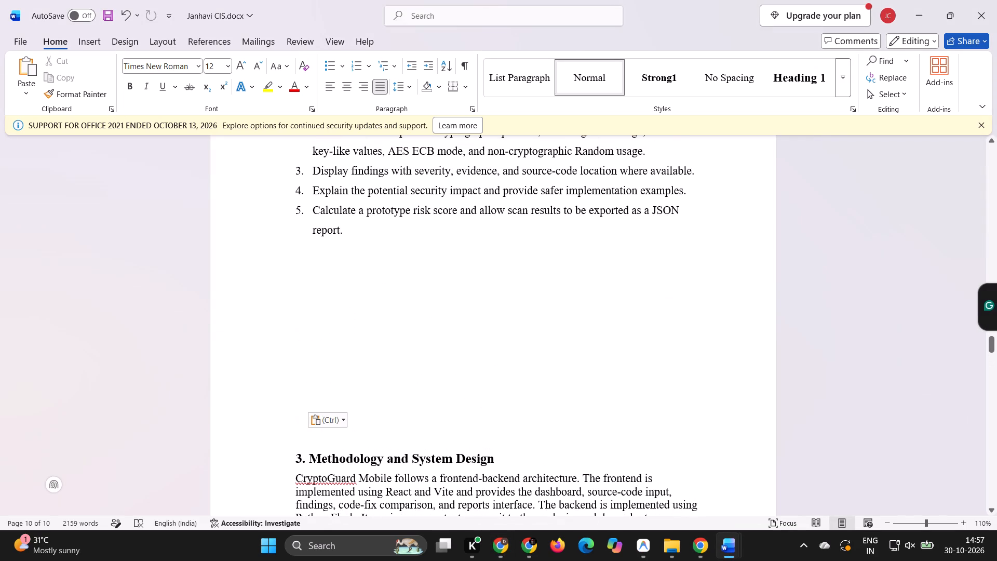
left_click(422, 422)
key("BackSpace")
key("BackSpace")
key("BackSpace")
key("BackSpace")
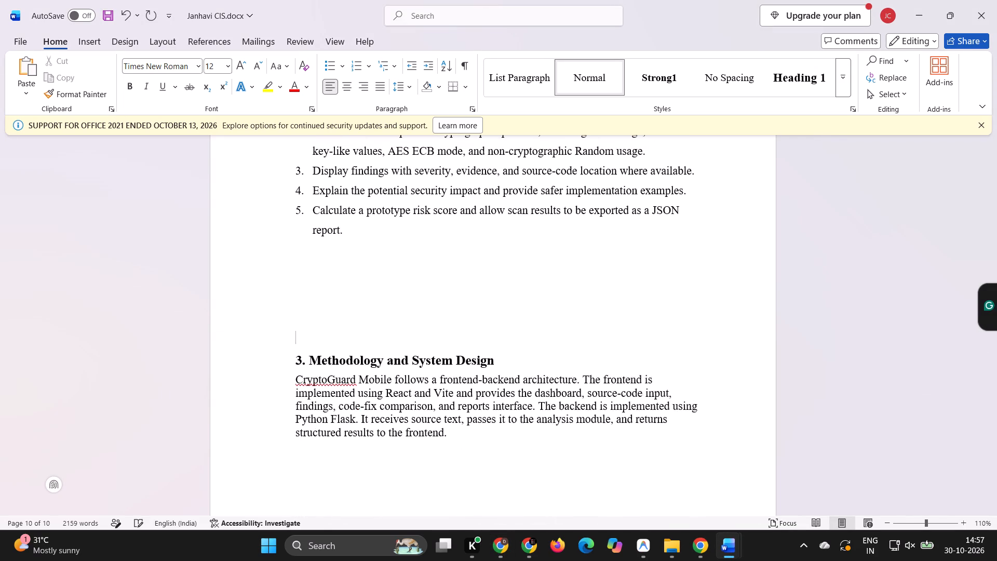
key("BackSpace")
key("BackSpace")
key("BackSpace")
key("BackSpace")
Try to rejoin the page-split Existing Work and Gap sentence by replacing the character before "understandable set of cryptographic misuse rules" with a space.
scroll(422, 422, "down", 8)
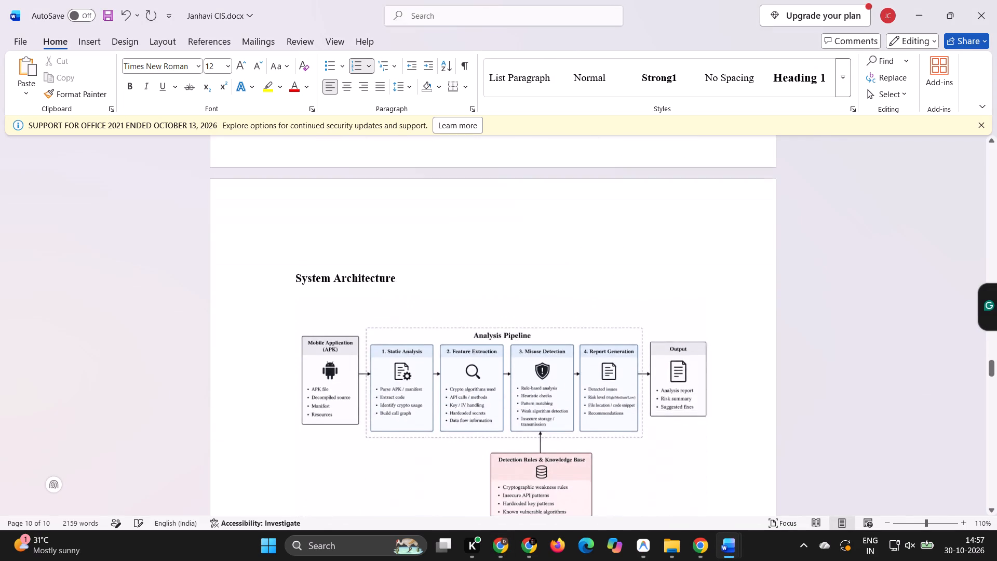
scroll(354, 379, "down", 3)
scroll(354, 379, "up", 12)
scroll(354, 379, "down", 3)
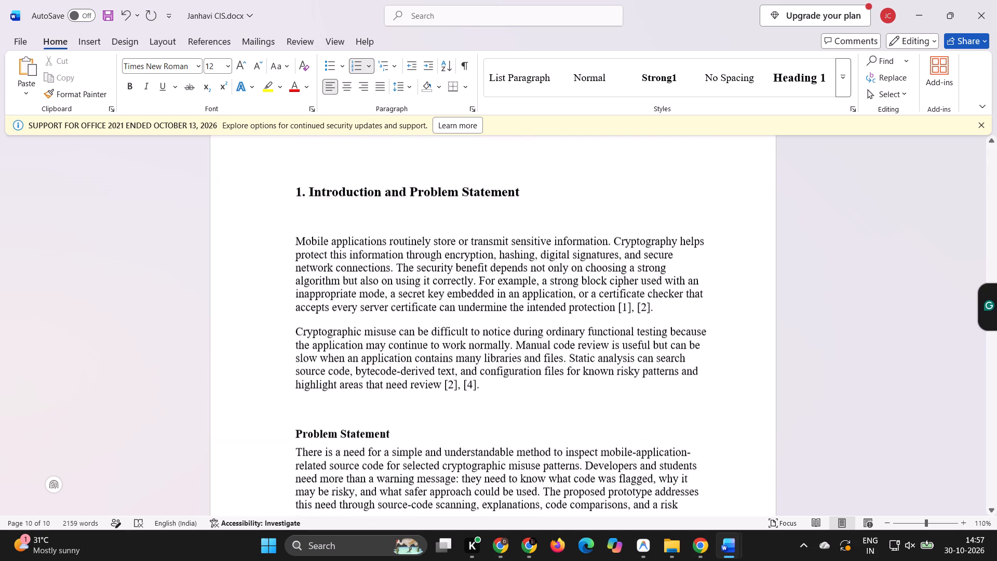
scroll(354, 379, "down", 4)
scroll(354, 379, "up", 2)
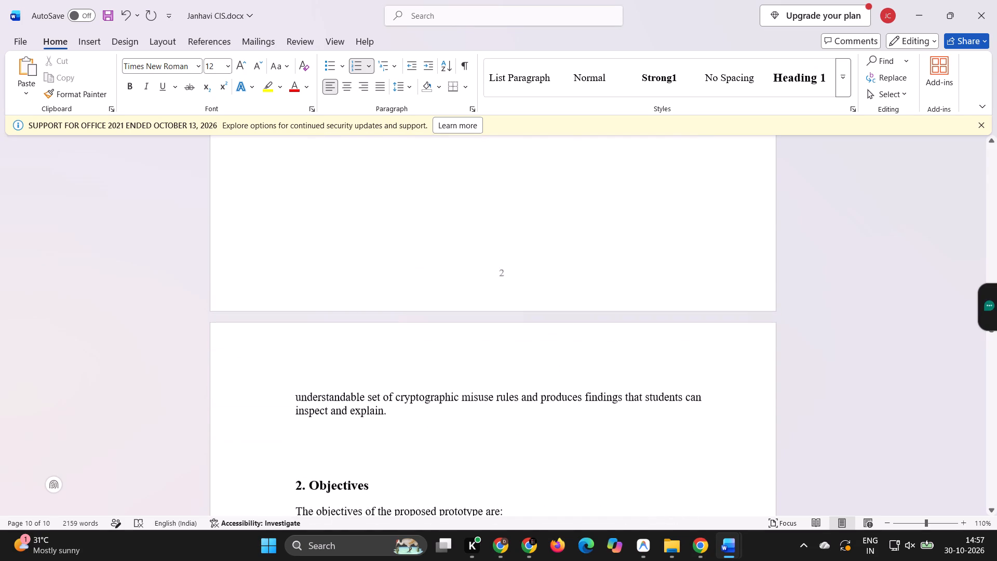
scroll(348, 378, "up", 1)
left_click(325, 344)
left_click(289, 313)
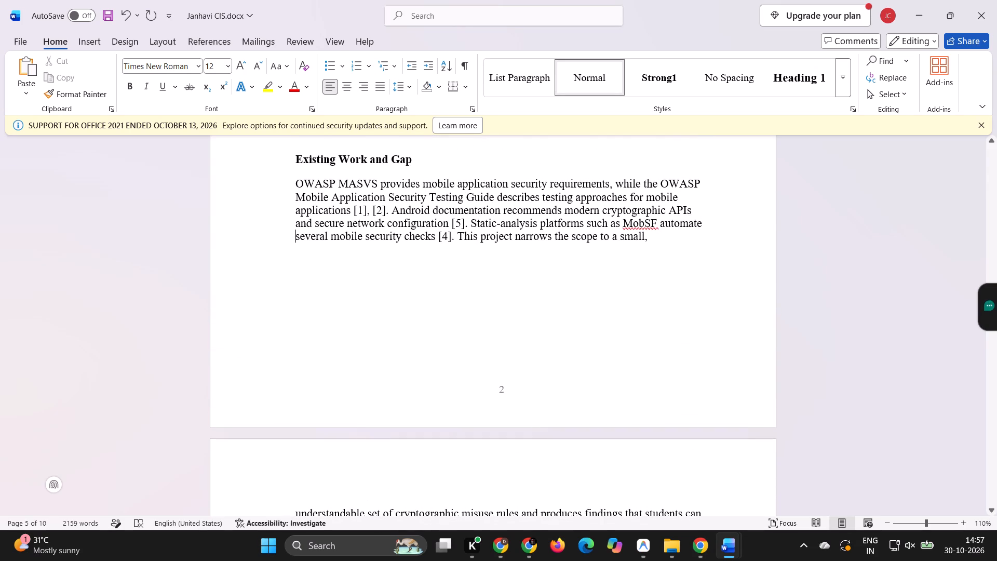
key("Right")
key("Right")
key("Right")
key("Right")
key("Right")
key("Right")
key("Right")
key("Right")
key("Right")
key("Right")
key("Right")
key("Right")
key("Right")
key("Right")
key("Right")
key("Right")
key("Right")
key("Right")
key("Right")
key("Right")
key("Right")
key("Right")
key("Right")
key("Right")
key("Right")
key("Right")
key("Right")
key("Right")
key("Right")
key("Right")
key("Right")
key("Right")
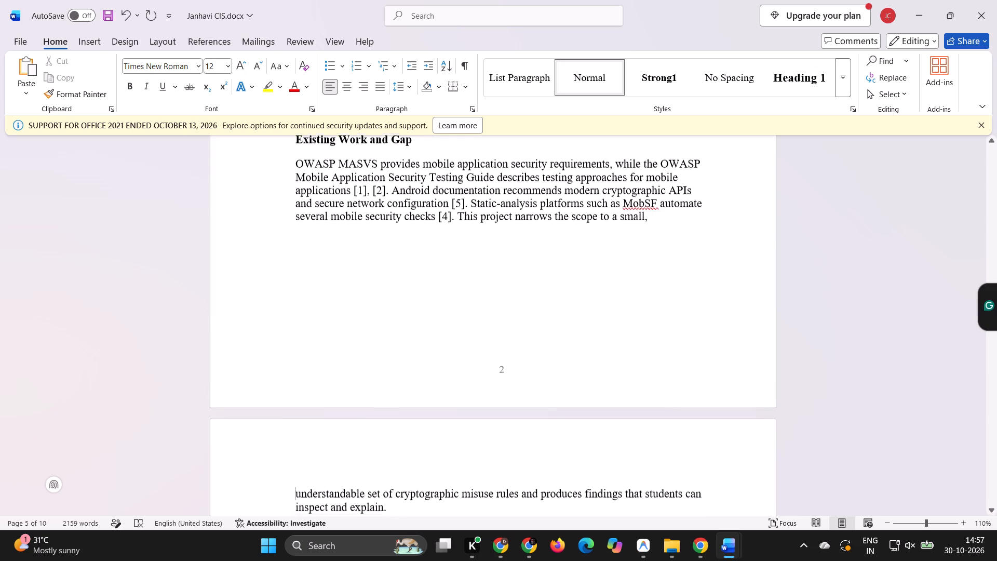
key("BackSpace")
key("space")
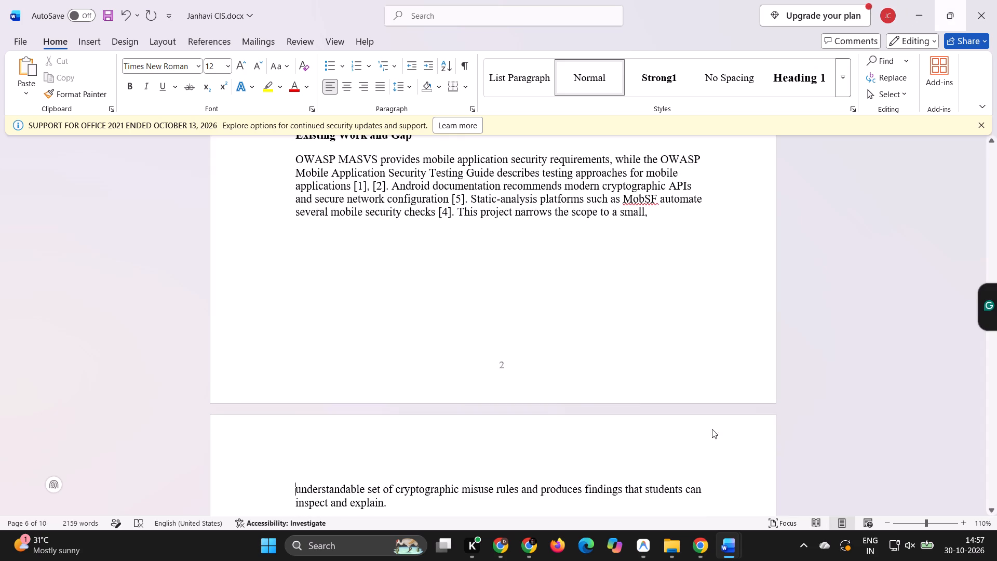
Arrange Janhavi CIS.docx and the CryptoGuard project report side by side.
left_click(808, 485)
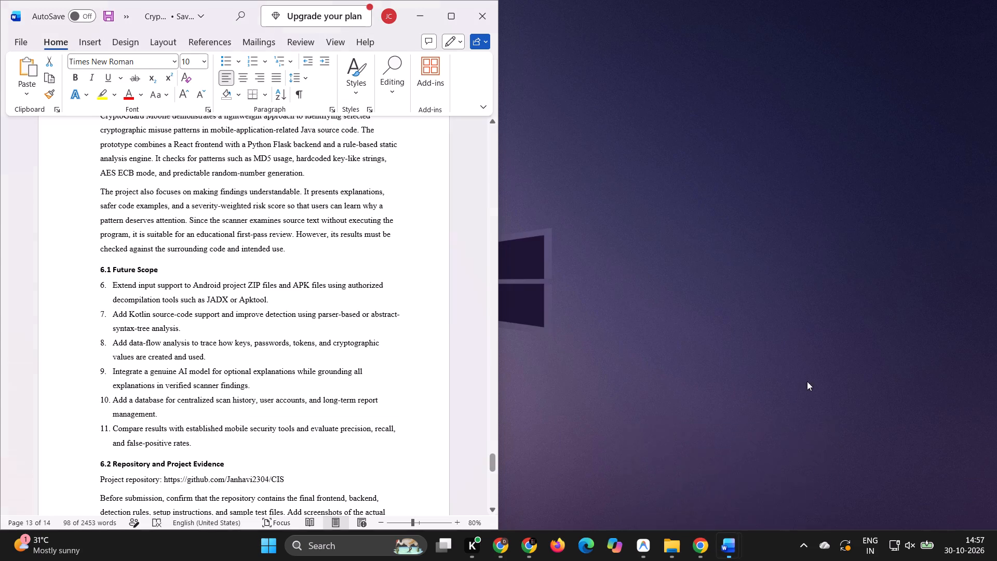
left_click(860, 60)
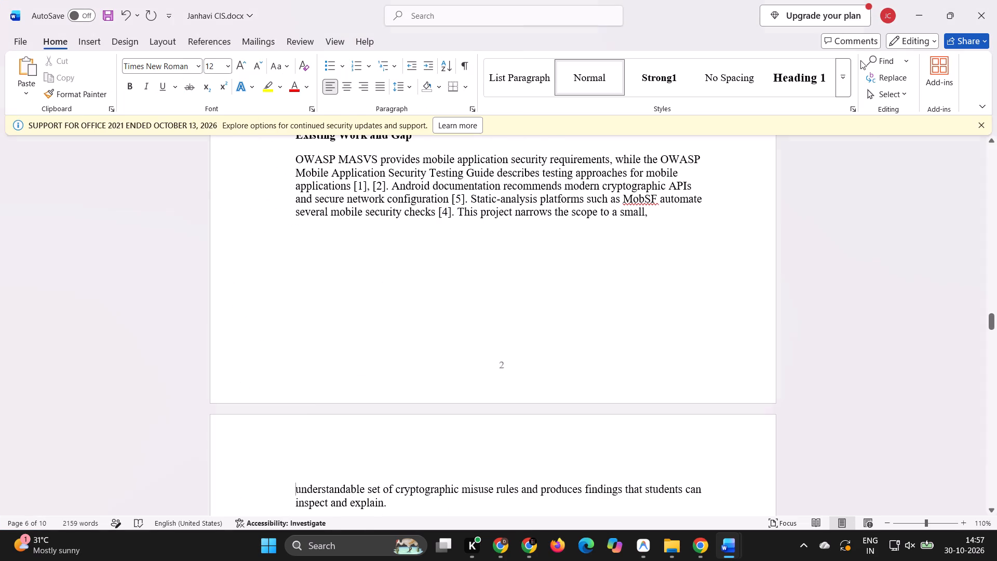
left_click(894, 40)
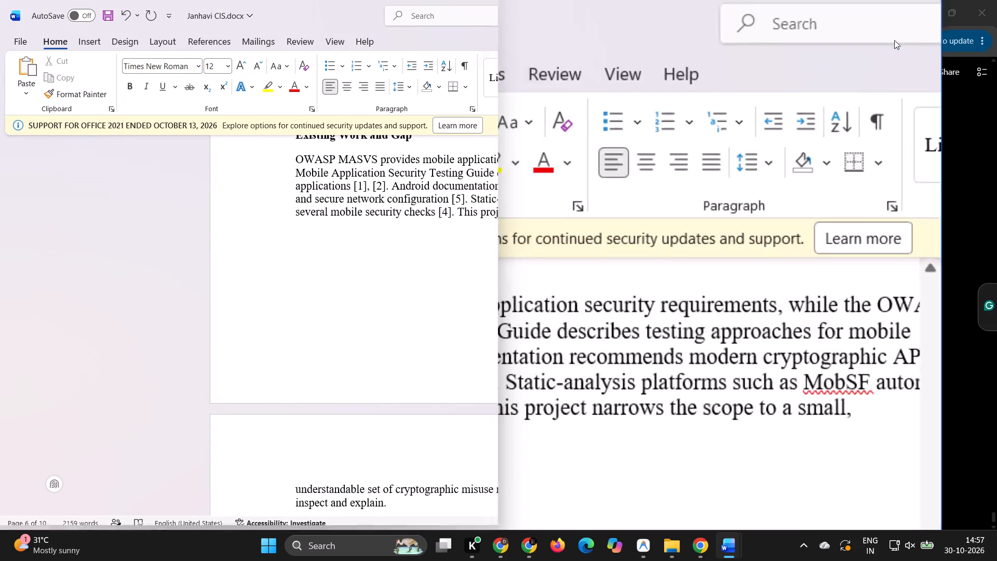
Replace the Abstract body text in Janhavi CIS.docx with the abstract paragraphs and keywords copied from the CryptoGuard report.
scroll(662, 199, "up", 6)
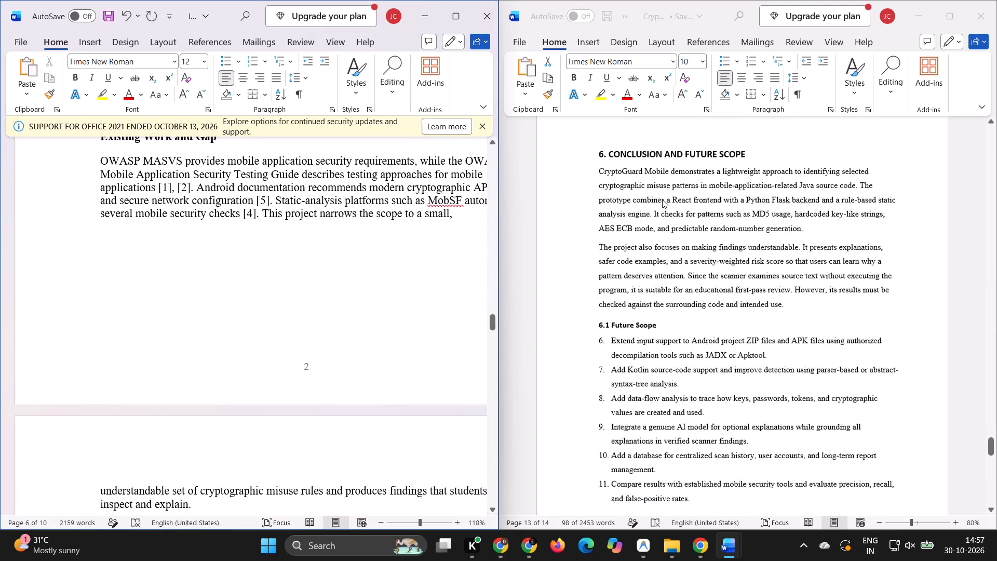
scroll(662, 199, "up", 20)
scroll(662, 199, "up", 12)
scroll(303, 213, "up", 3)
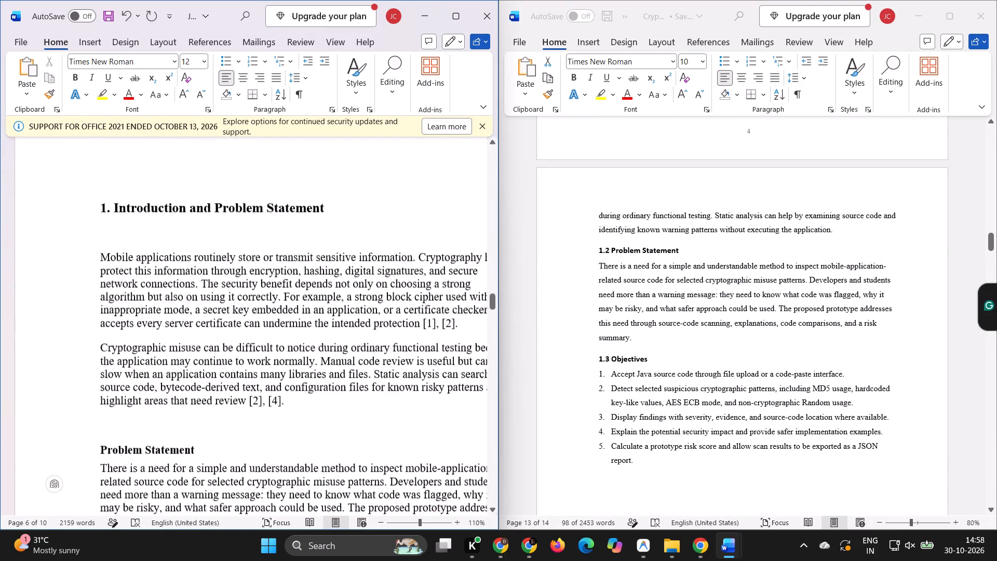
scroll(303, 213, "up", 1)
scroll(682, 324, "up", 5)
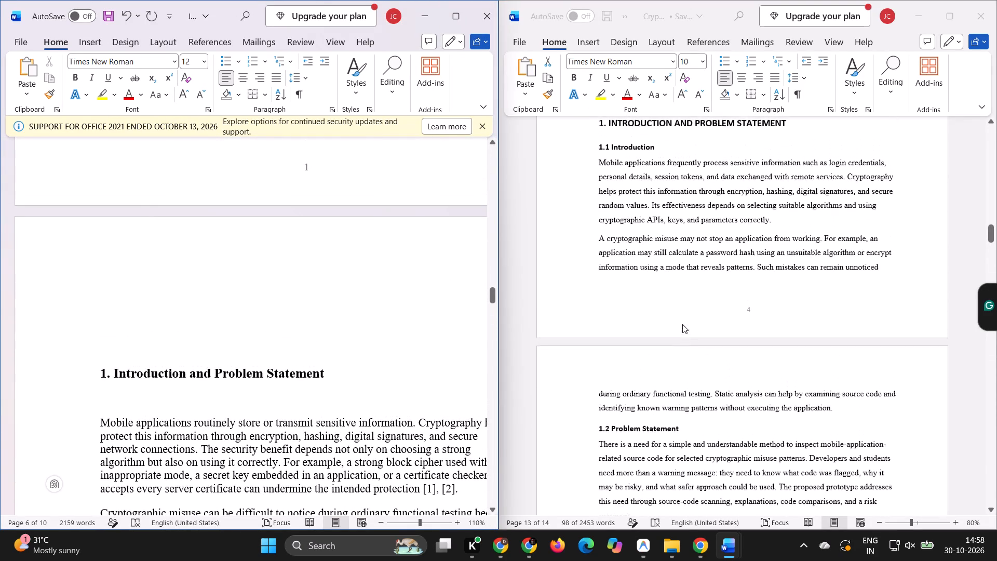
scroll(298, 284, "up", 7)
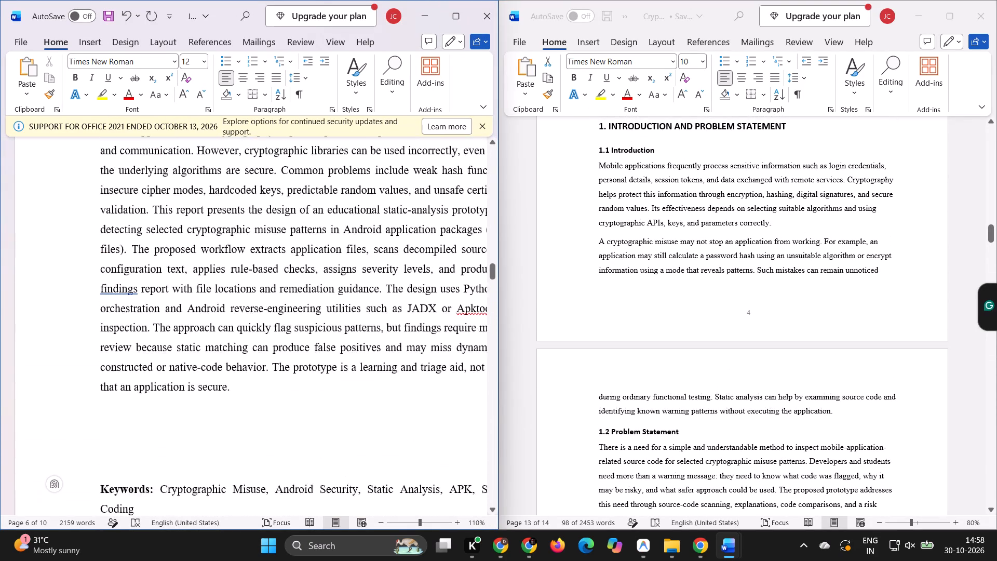
scroll(298, 284, "up", 1)
scroll(704, 255, "up", 3)
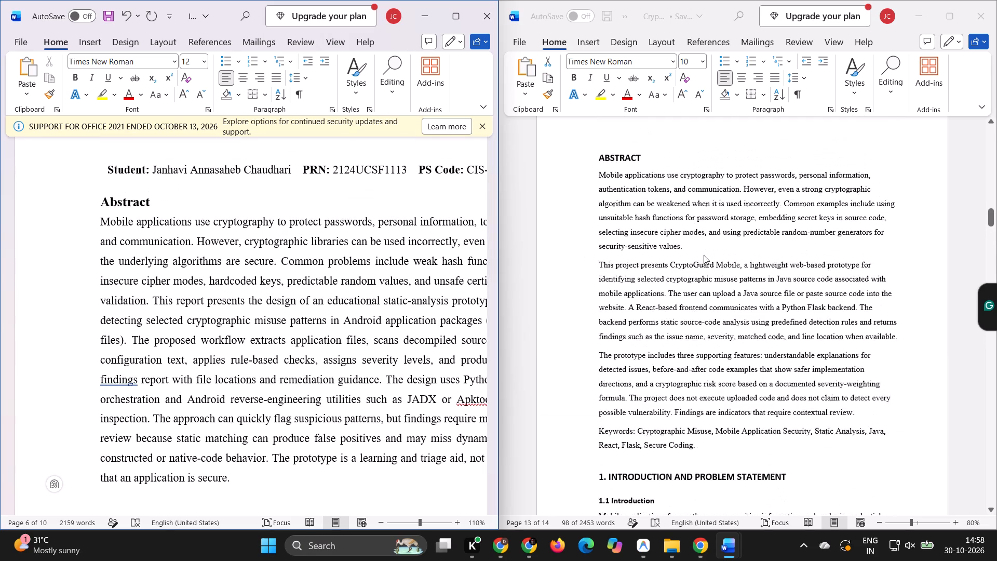
scroll(704, 255, "up", 2)
scroll(704, 255, "down", 1)
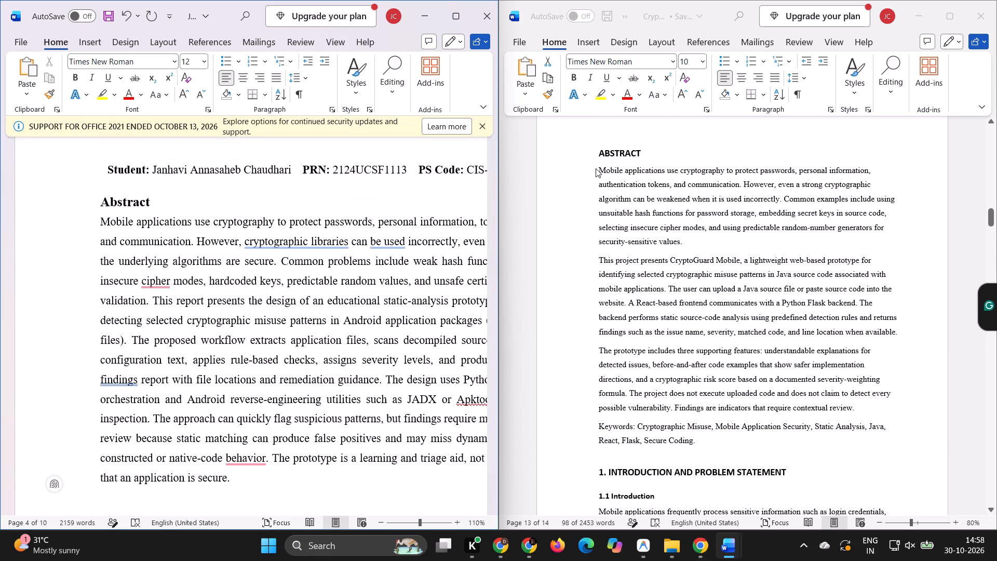
left_click(596, 168)
left_click_drag(695, 440, 688, 433)
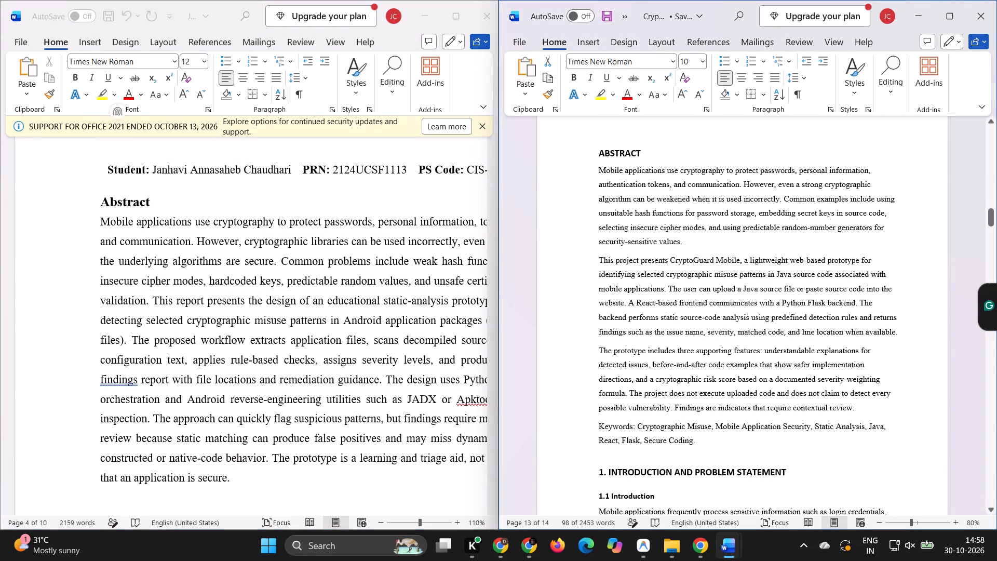
left_click_drag(688, 433, 599, 171)
key("ctrl+c")
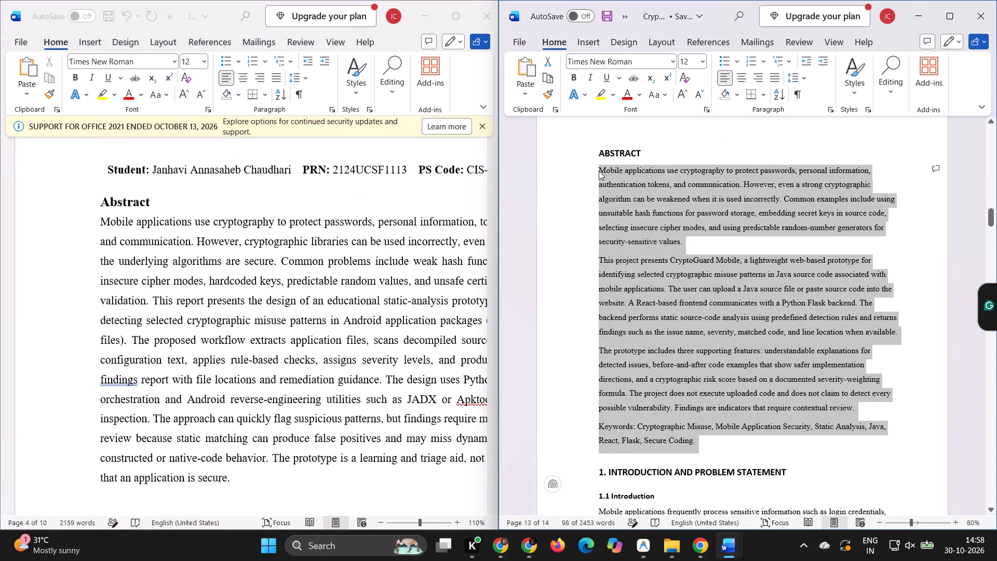
left_click(102, 218)
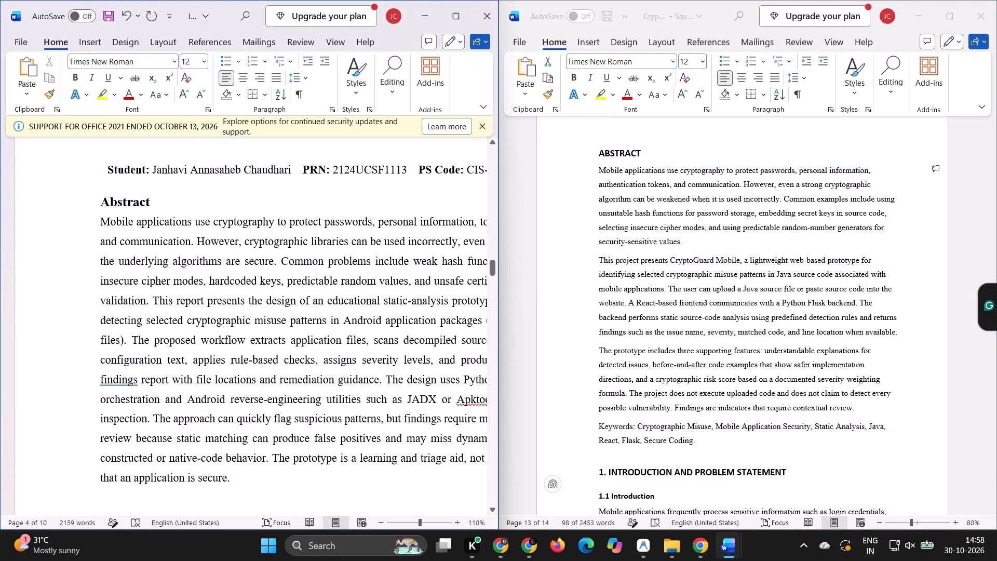
left_click_drag(105, 221, 240, 472)
key("ctrl+v")
Insert a blank line after the first abstract paragraph, which ends with "security-sensitive values.".
scroll(240, 472, "down", 3)
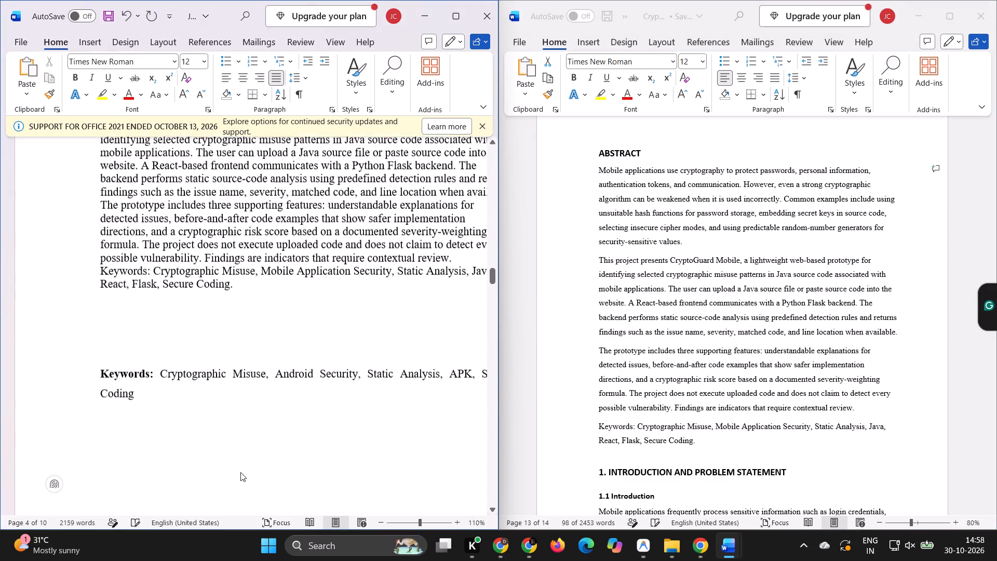
scroll(270, 393, "up", 3)
left_click(231, 257)
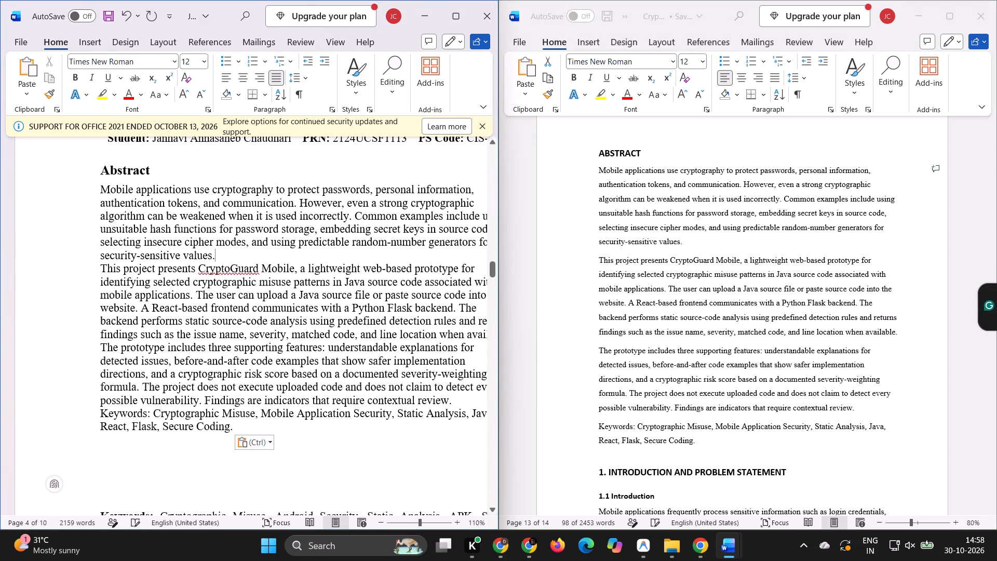
key("Return")
Compare the two reports from the abstract keywords through the introduction, problem statement and existing work or literature review sections.
scroll(231, 257, "down", 3)
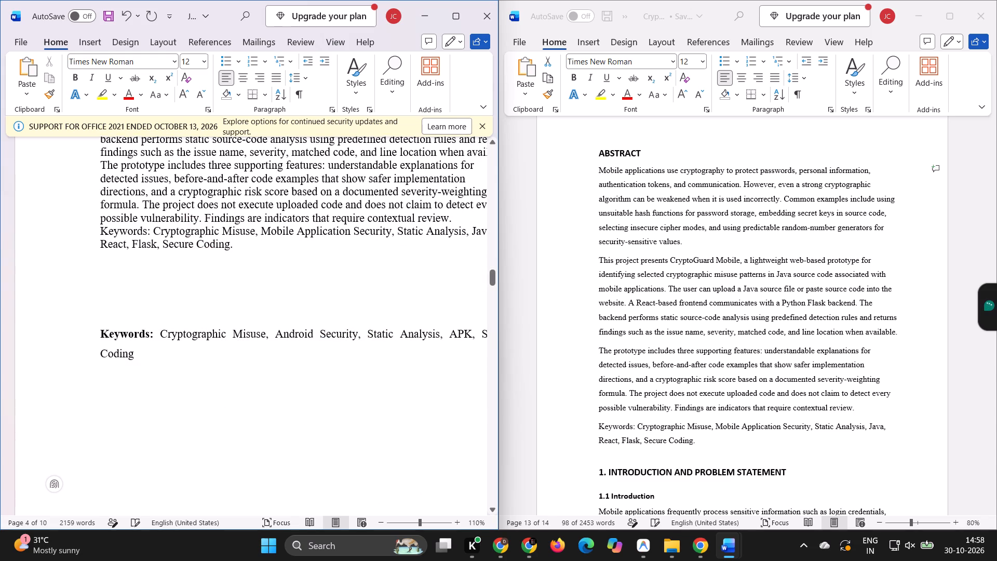
scroll(857, 248, "down", 4)
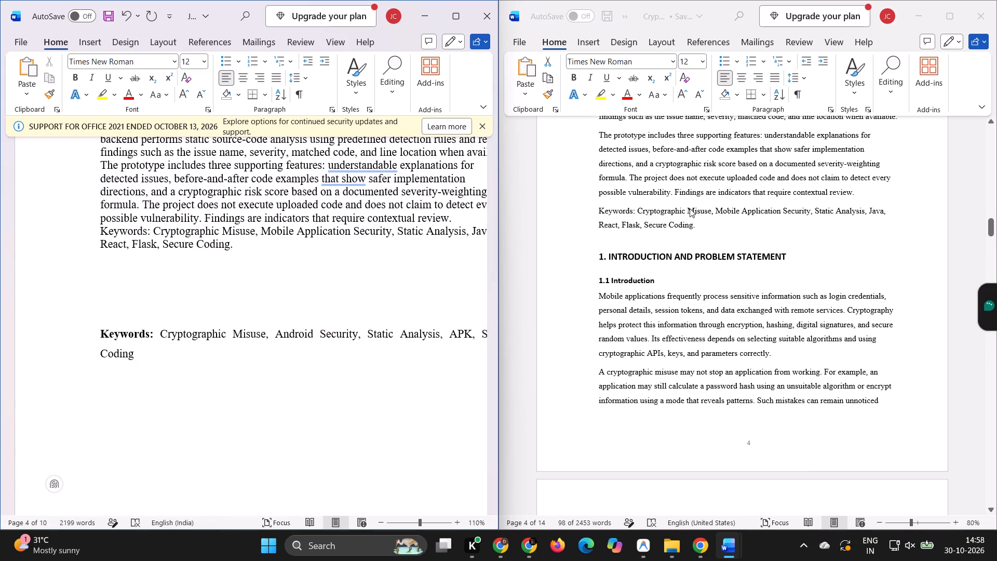
scroll(457, 343, "down", 6)
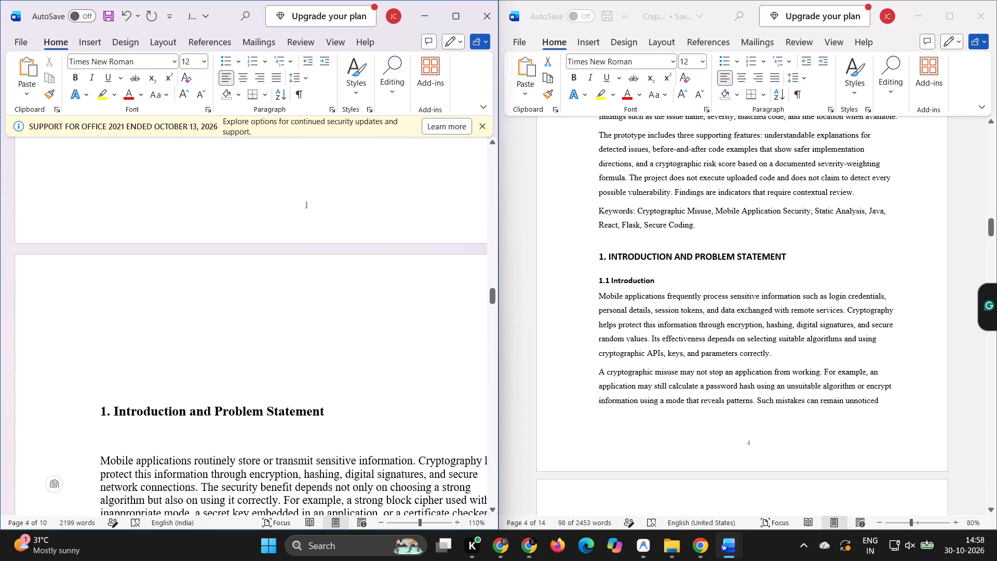
scroll(457, 343, "down", 4)
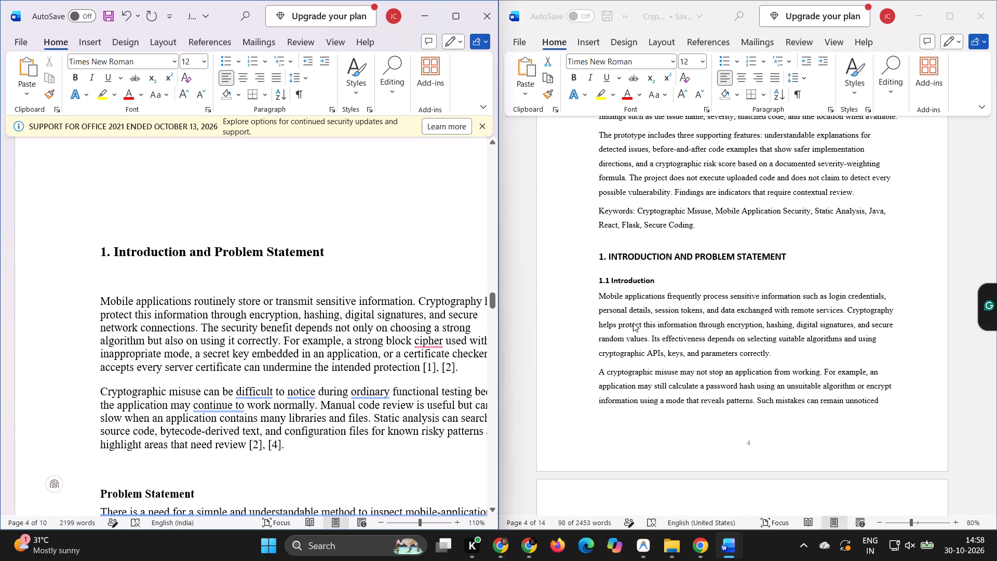
scroll(315, 384, "down", 3)
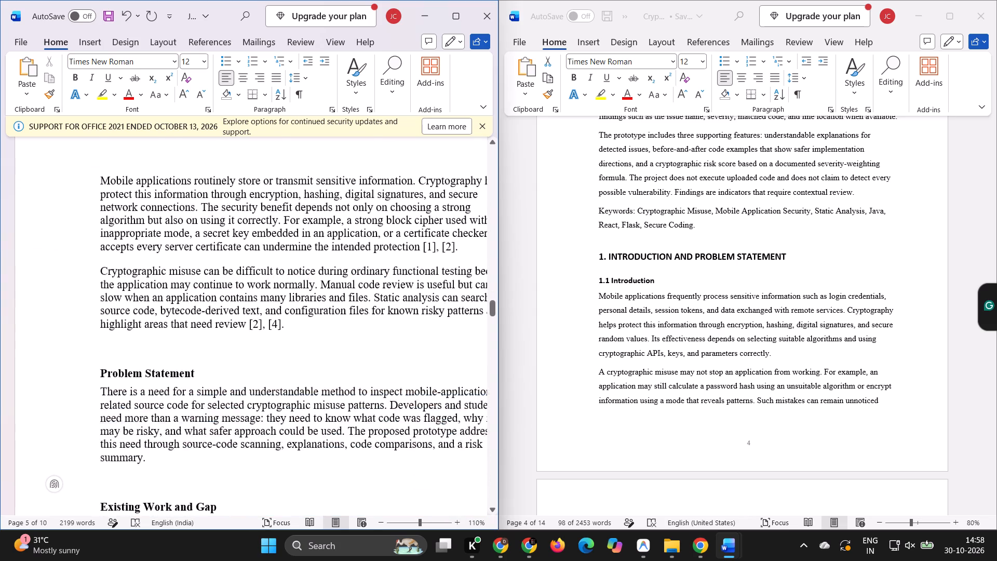
scroll(315, 384, "down", 3)
scroll(725, 380, "down", 10)
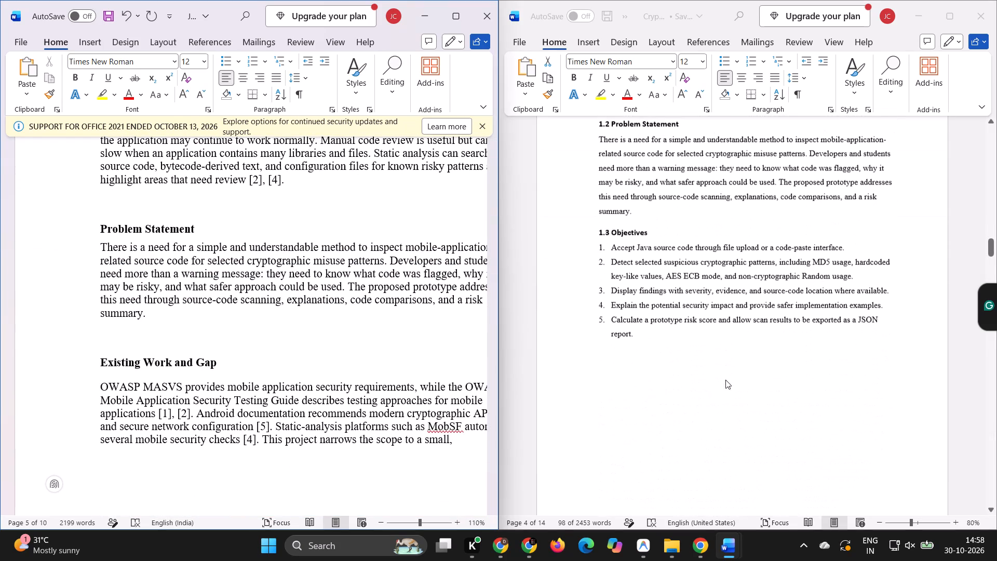
scroll(301, 386, "down", 5)
scroll(301, 386, "up", 1)
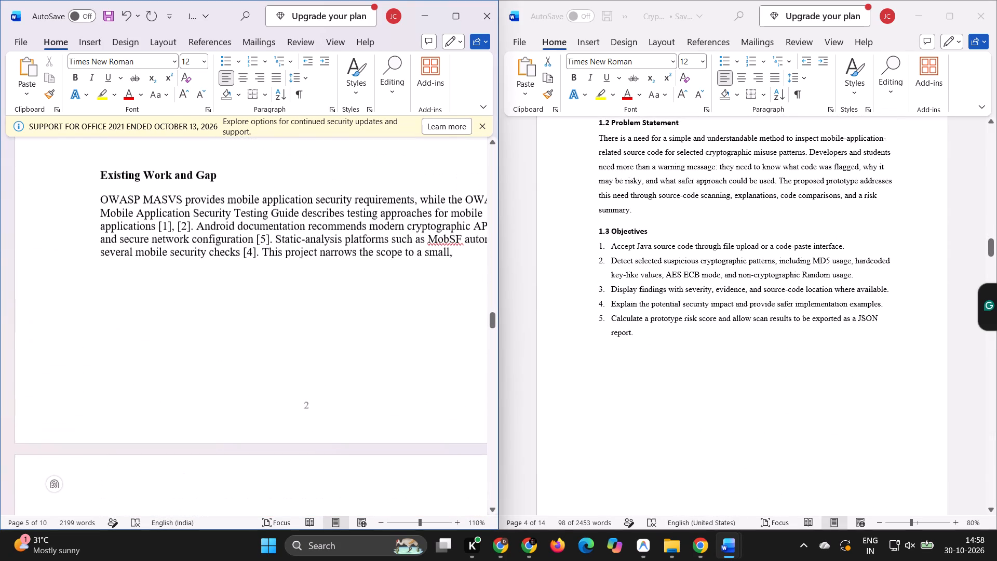
scroll(295, 344, "down", 1)
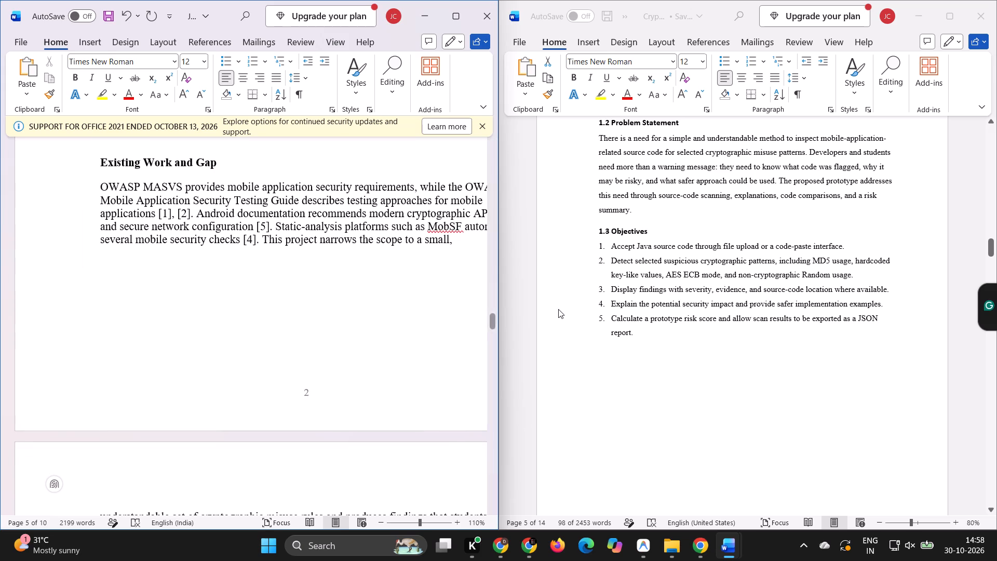
scroll(558, 309, "down", 5)
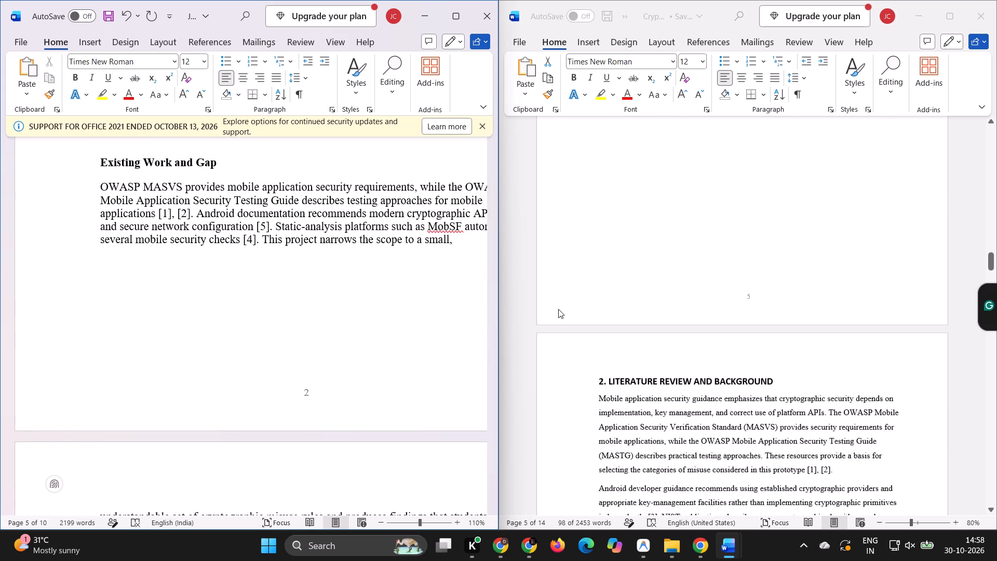
scroll(558, 309, "down", 3)
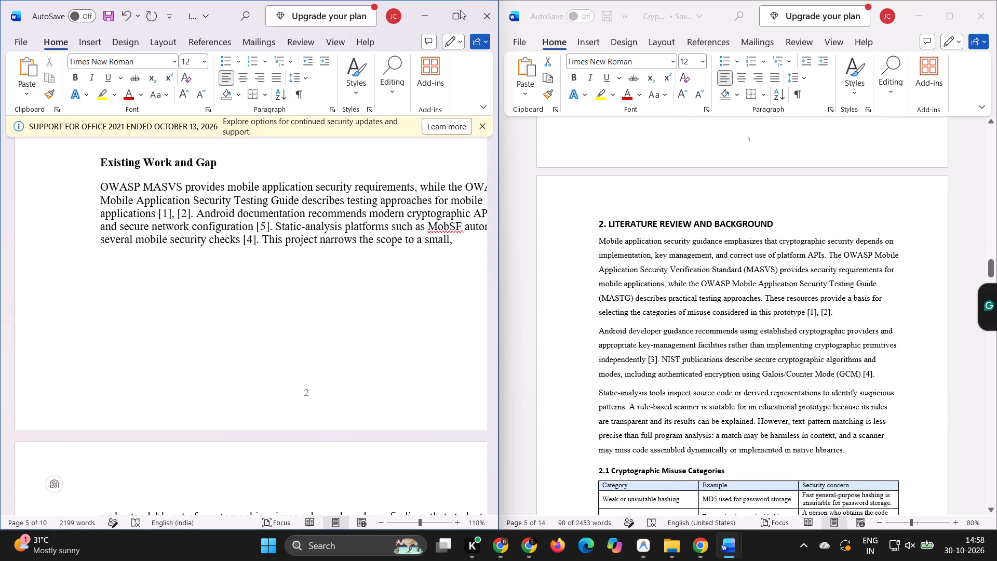
Close the CryptoGuard report, expand Janhavi CIS.docx to full screen and save it.
left_click(991, 18)
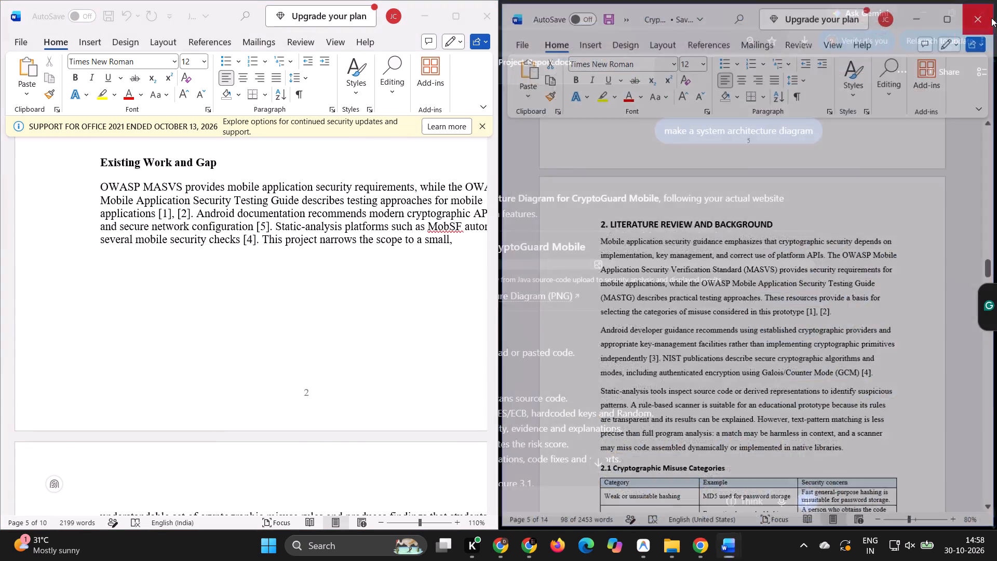
left_click(459, 12)
left_click(448, 204)
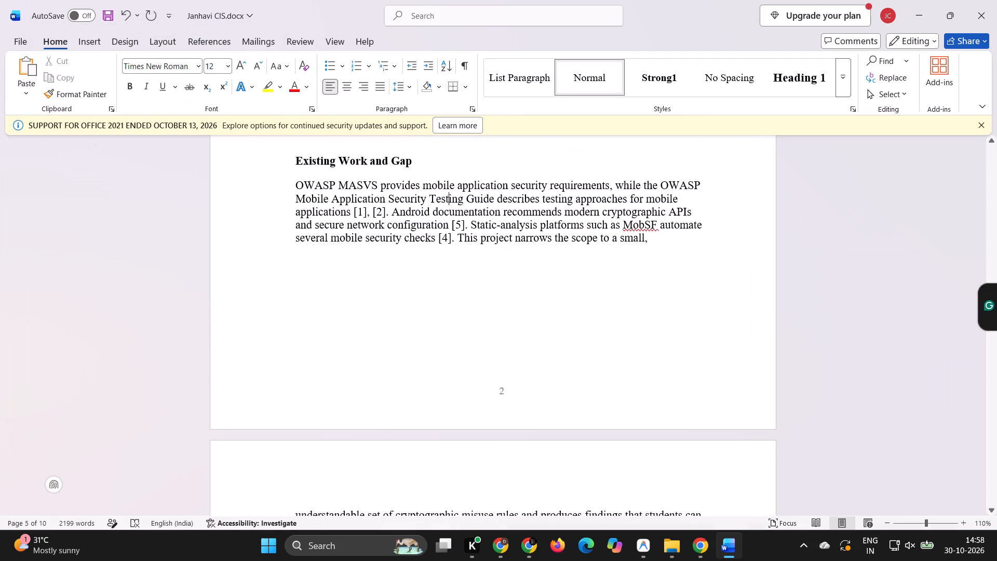
key("ctrl+s")
left_click(496, 545)
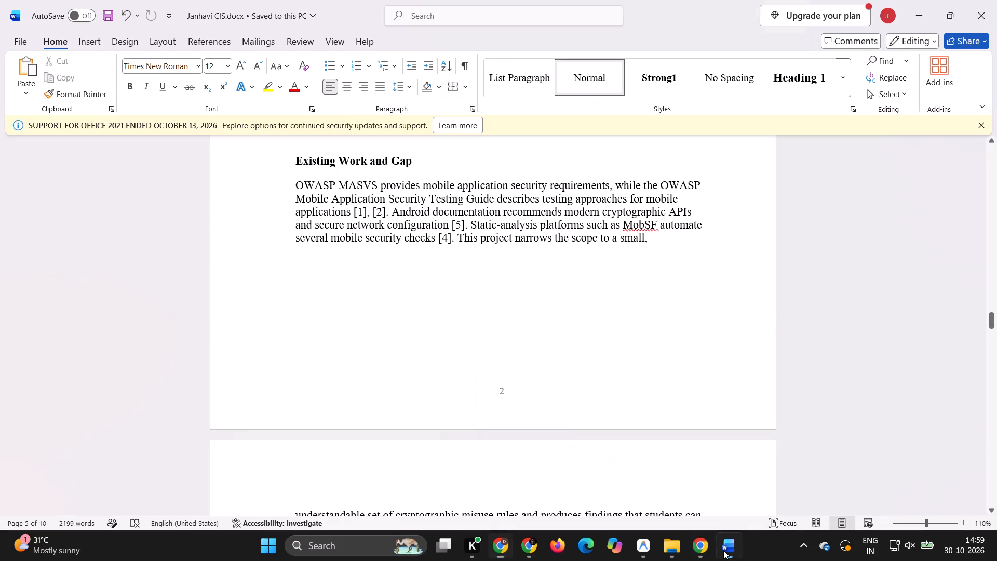
Replace the old Analysis Pipeline figure under the System Architecture heading with the snipped CryptoGuard architecture diagram, and check its placement.
scroll(520, 379, "down", 15)
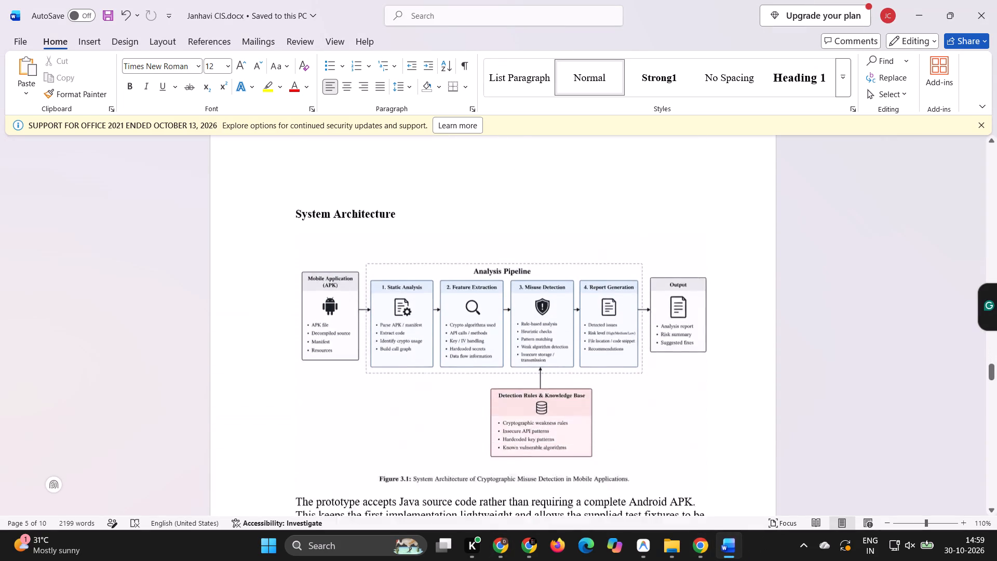
scroll(520, 379, "down", 1)
left_click(634, 364)
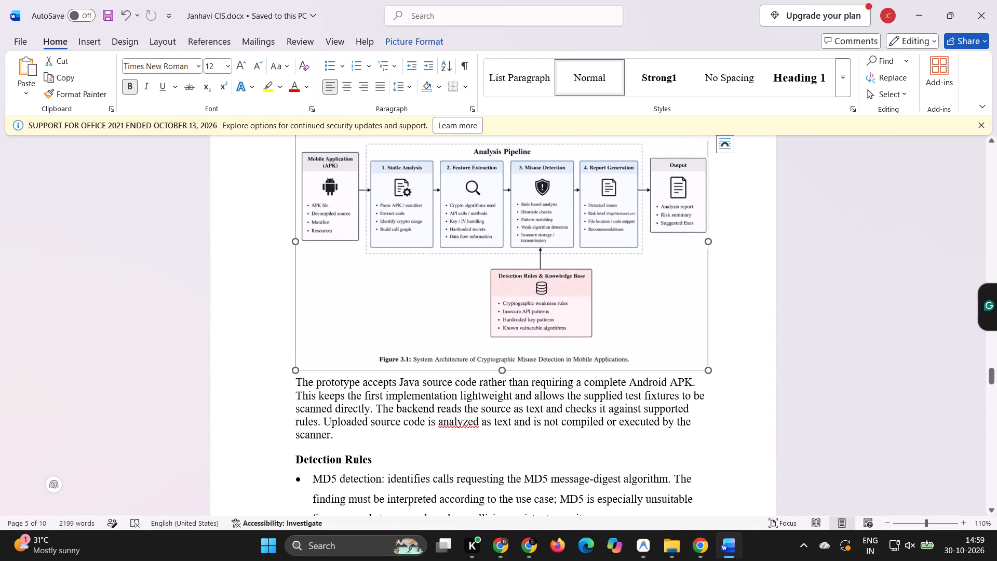
key("Delete")
scroll(507, 312, "up", 1)
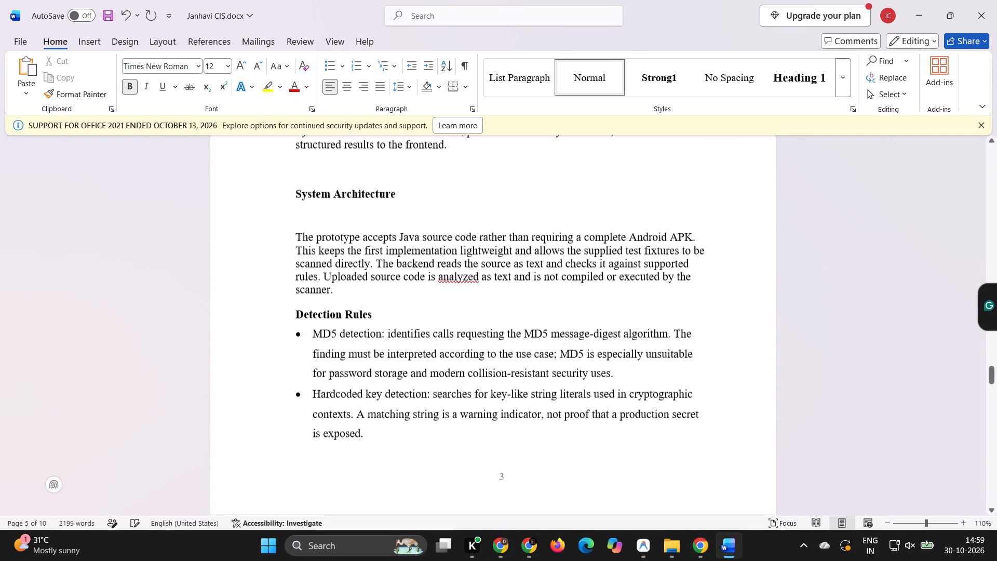
scroll(507, 312, "up", 1)
key("ctrl+v")
scroll(507, 312, "down", 3)
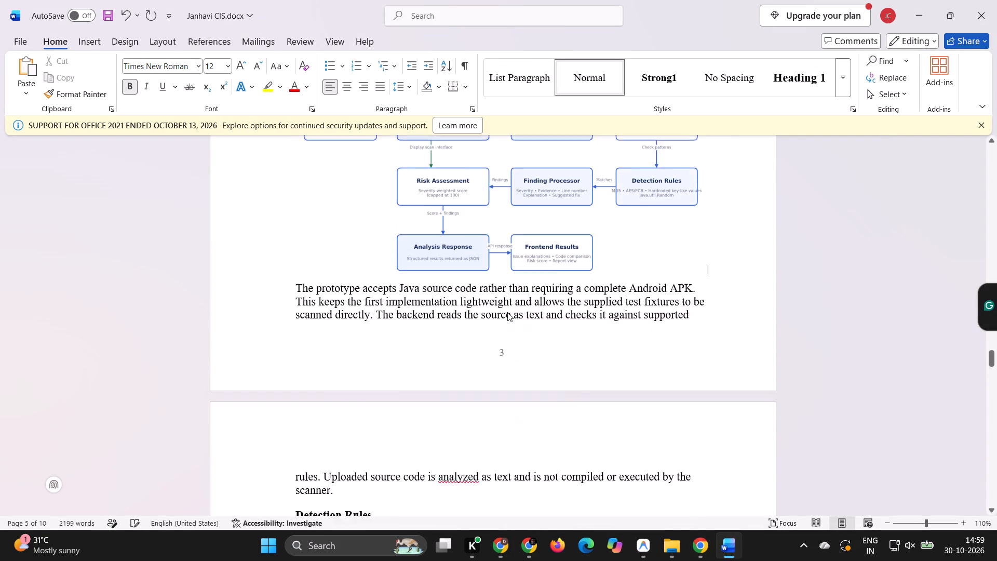
left_click(623, 234)
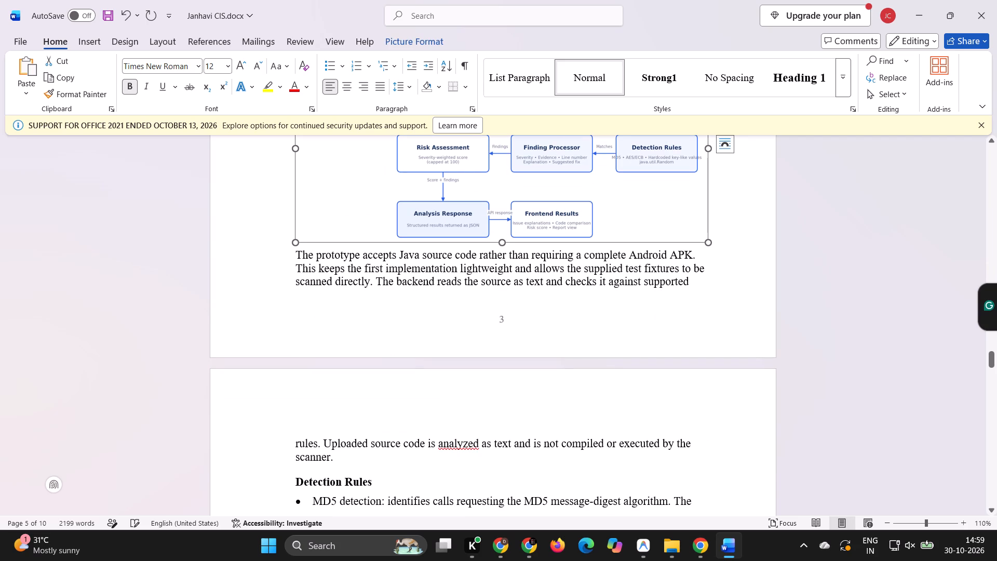
scroll(623, 309, "down", 2)
left_click(531, 345)
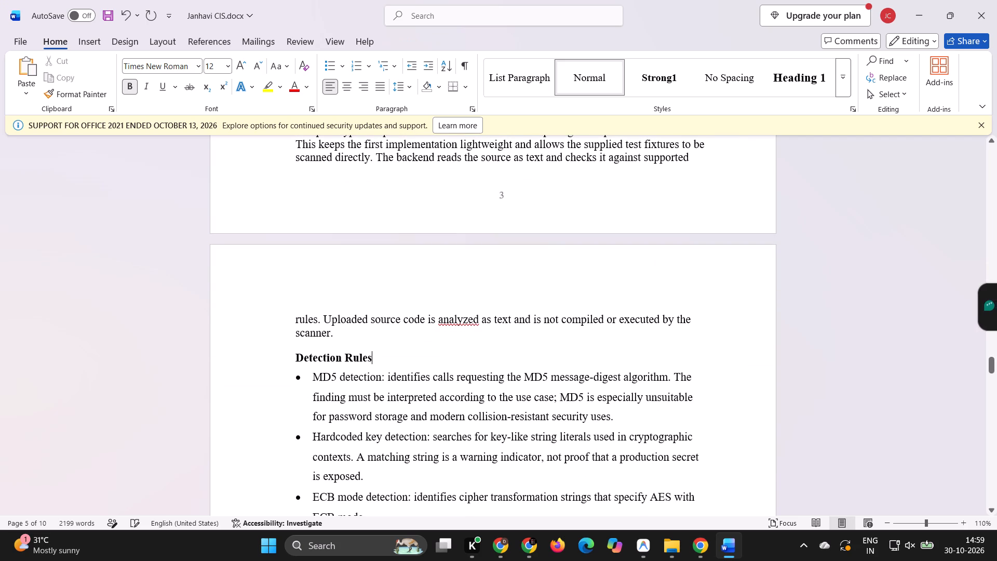
scroll(531, 345, "up", 3)
Save the report document and close it.
key("ctrl+s")
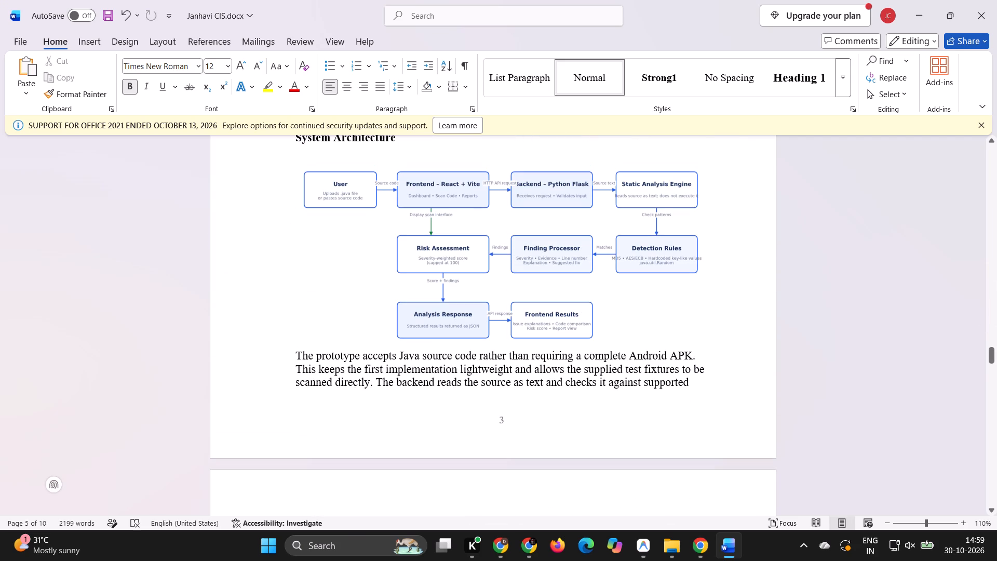
left_click(990, 11)
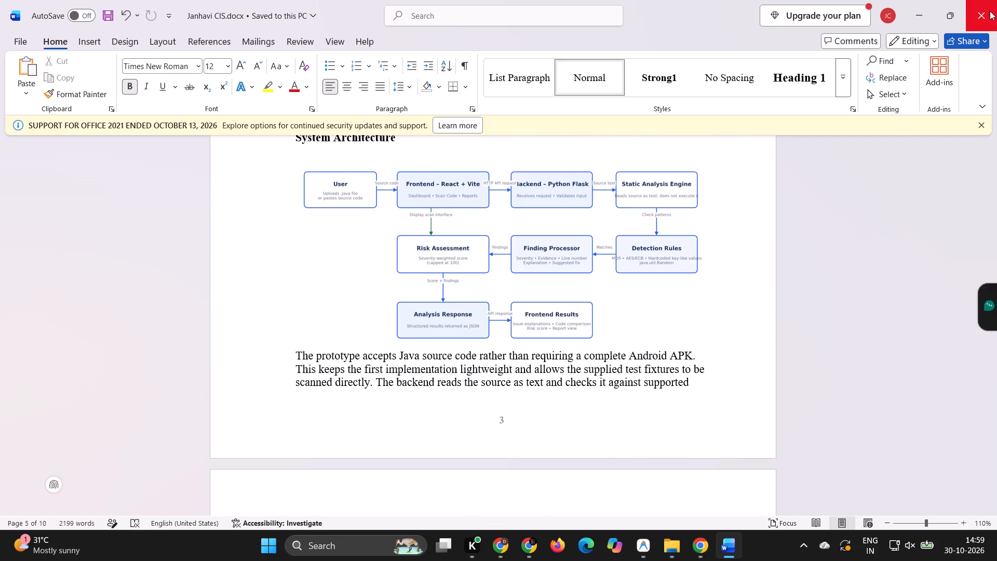
Switch to the Downloads folder in File Explorer.
left_click(688, 539)
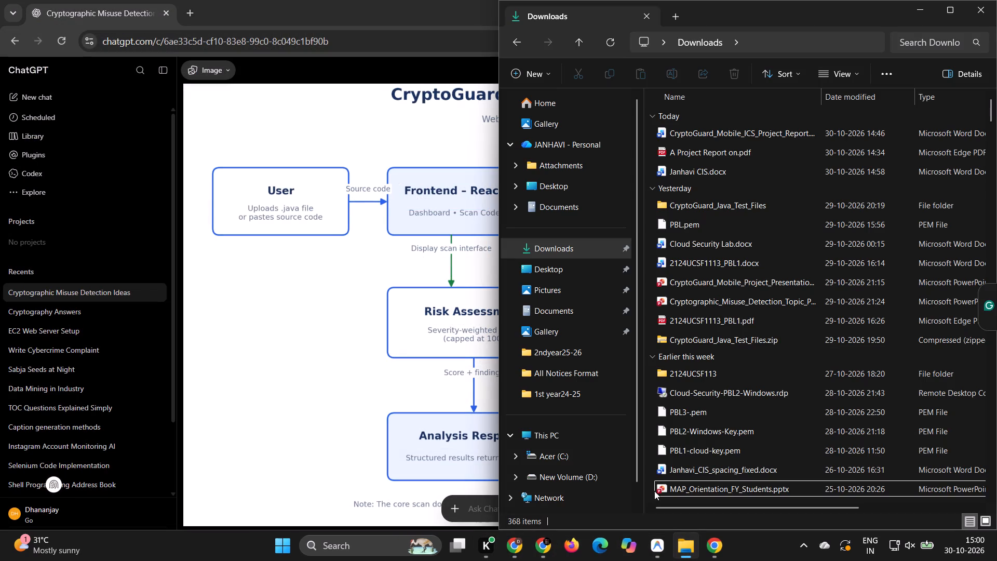